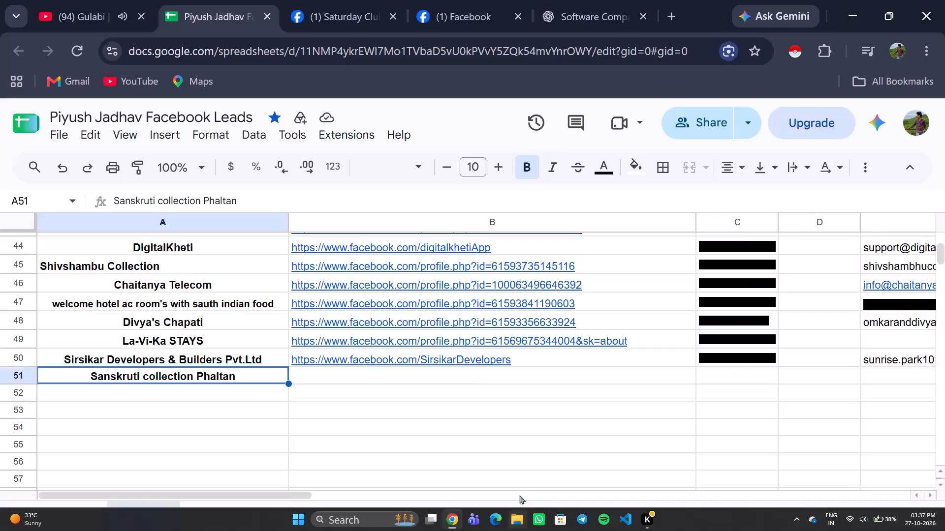
Copy the Facebook profile link of Sanskruti collection Phaltan into cell B51 of the leads sheet.
left_click(472, 3)
left_click(614, 238)
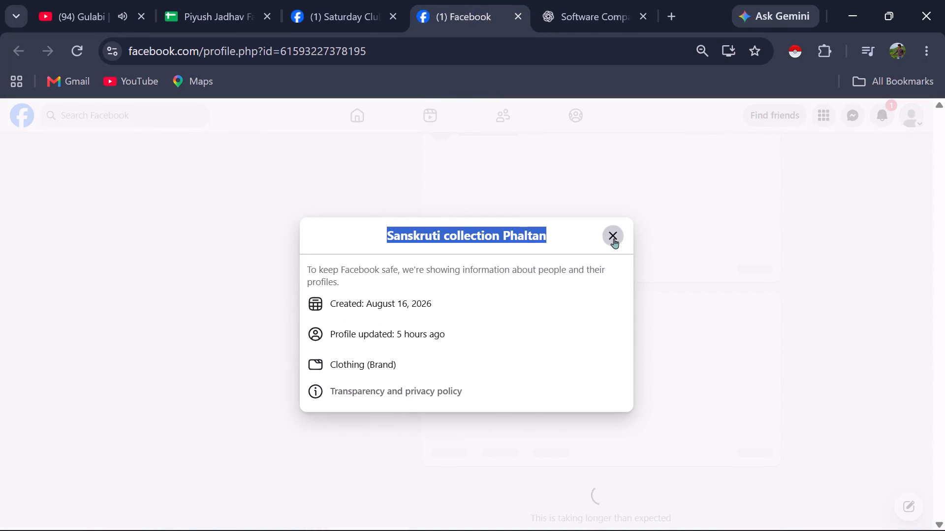
left_click(389, 54)
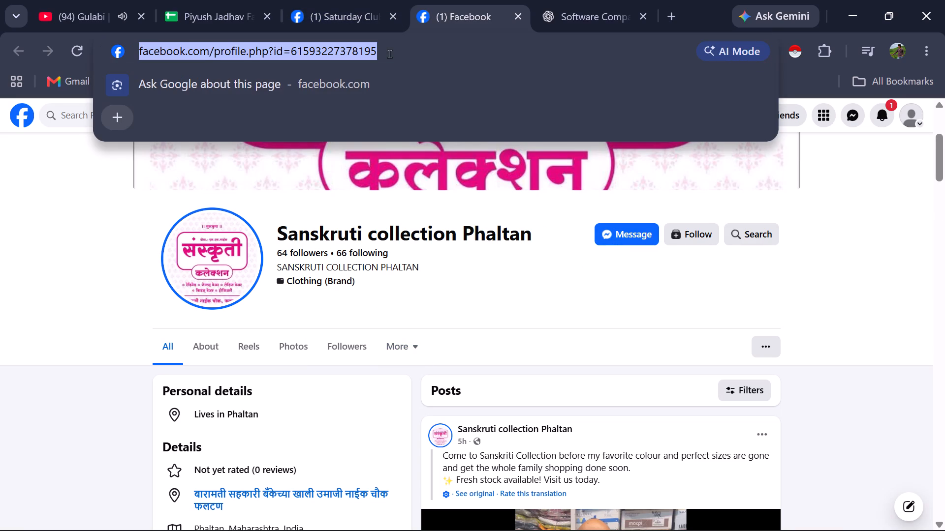
key("ctrl+c")
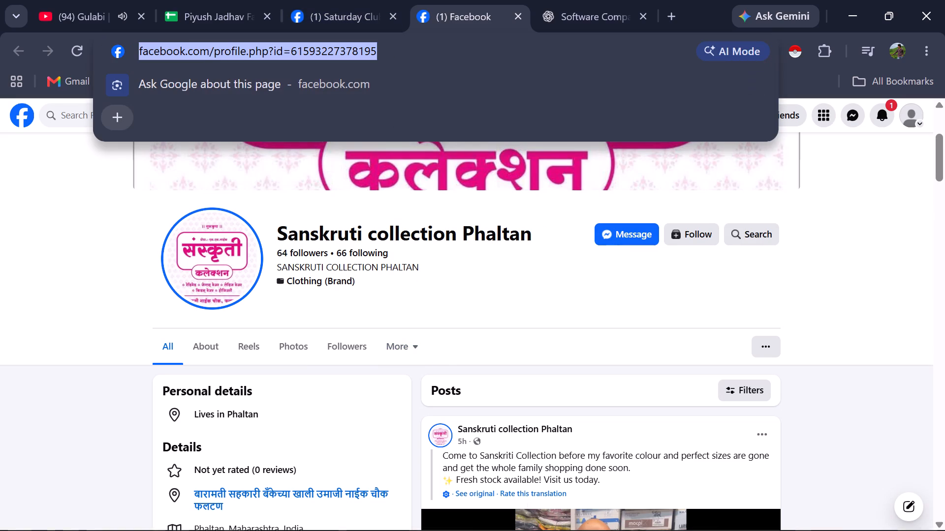
left_click(221, 3)
left_click(318, 378)
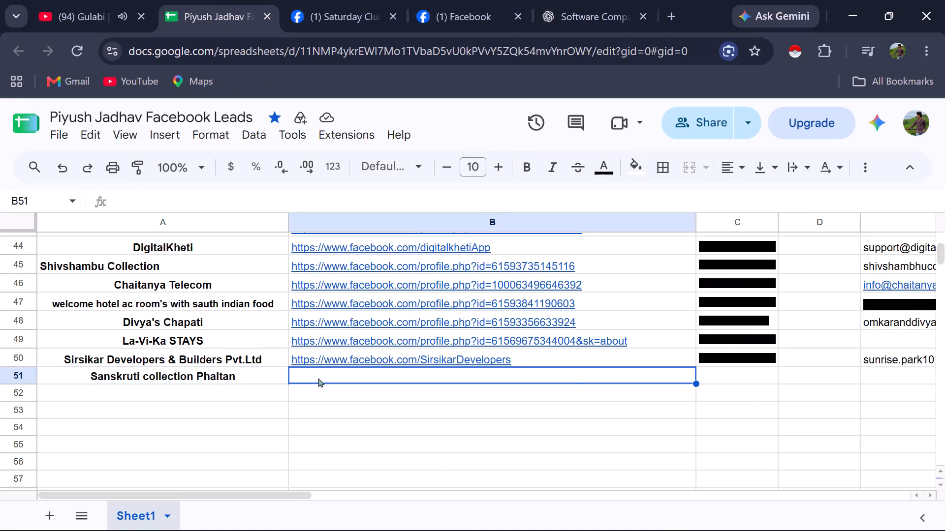
key("ctrl+v")
Check the Sanskruti collection Phaltan profile's location and contact info, and copy its category, Clothing (Brand), from the About section.
left_click(503, 0)
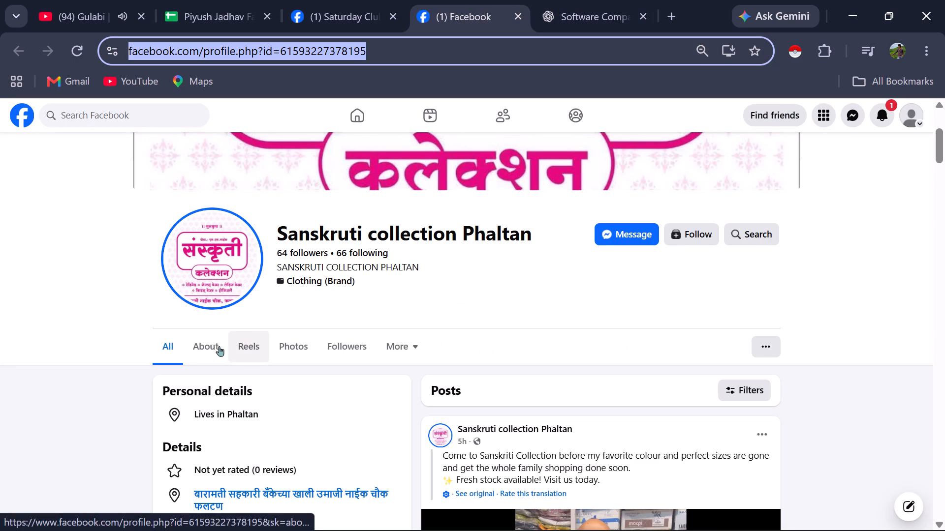
scroll(318, 402, "down", 4)
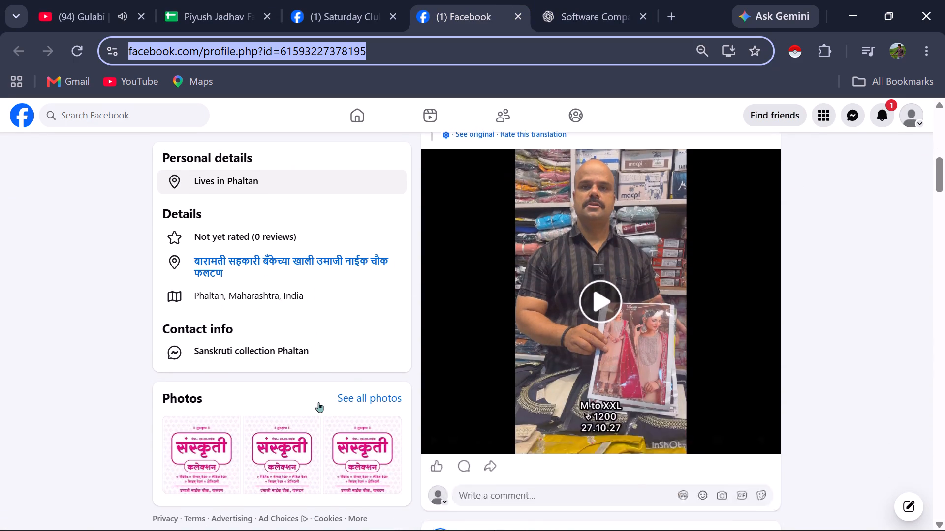
scroll(318, 402, "up", 1)
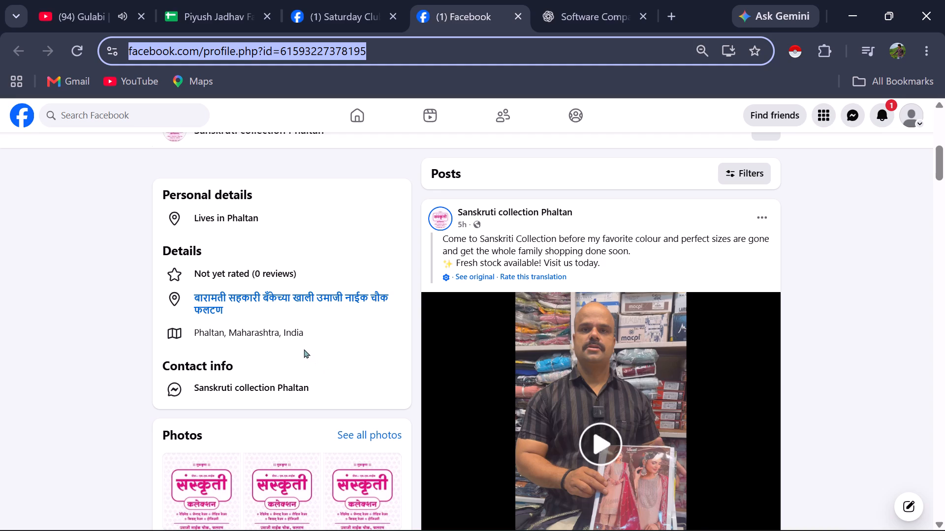
scroll(306, 264, "up", 3)
left_click(201, 306)
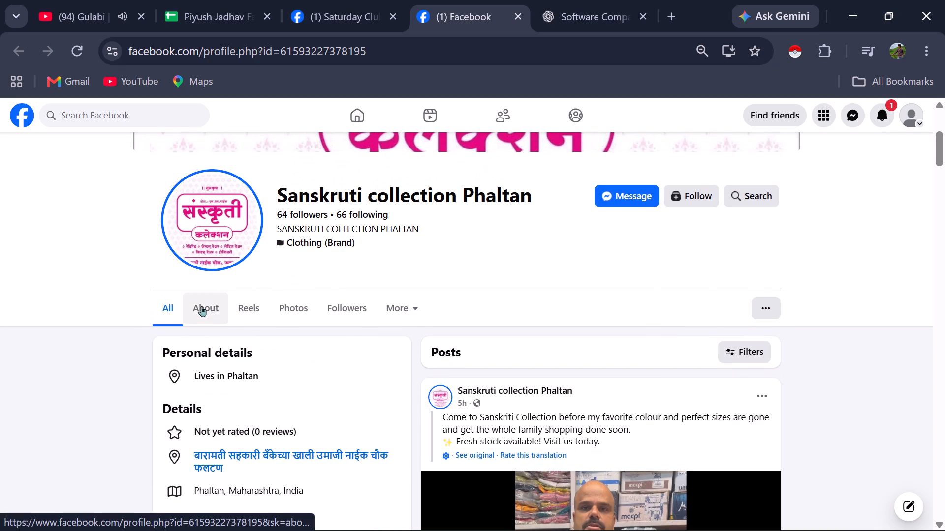
scroll(309, 382, "down", 2)
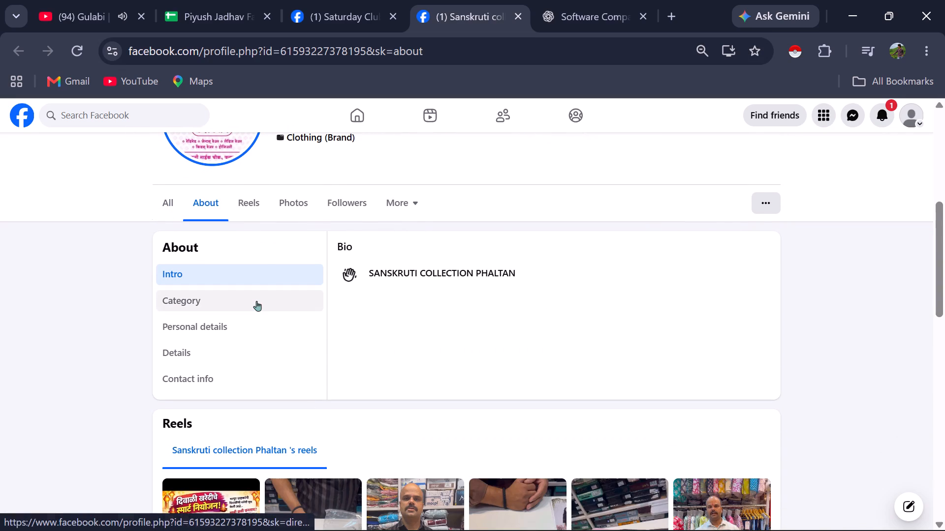
left_click(256, 301)
left_click_drag(460, 276, 373, 276)
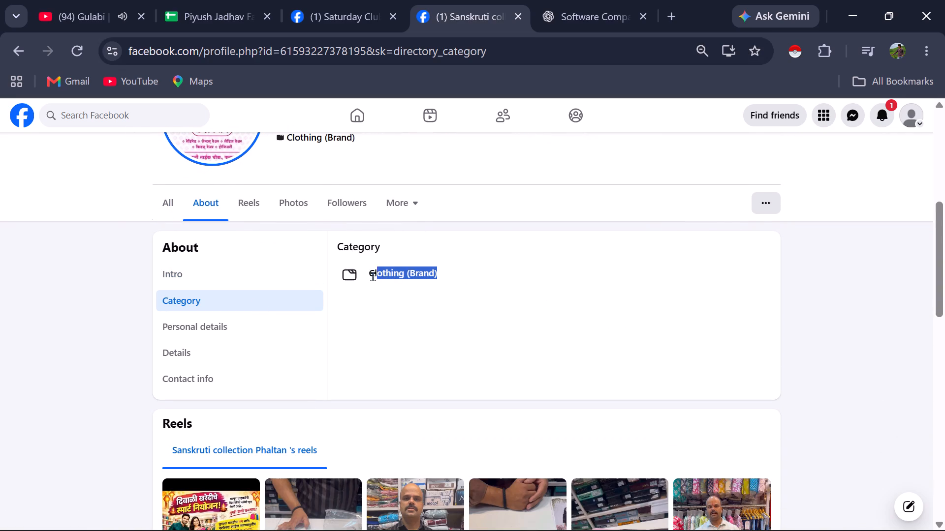
left_click_drag(373, 276, 369, 278)
key("ctrl+c")
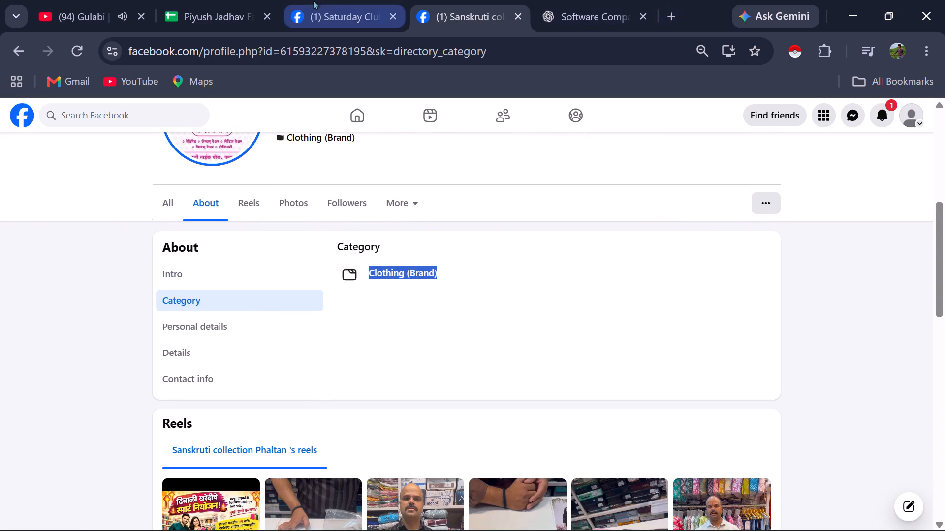
Enter phaltan as the city for Sanskruti collection Phaltan in cell G51 of the leads sheet.
left_click(220, 1)
scroll(728, 422, "left", 1)
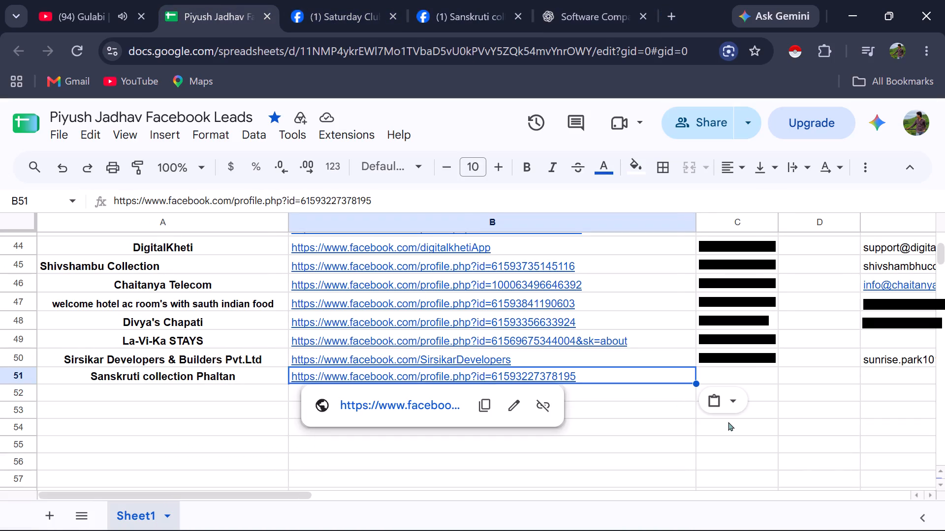
scroll(728, 422, "left", 5)
left_click(754, 382)
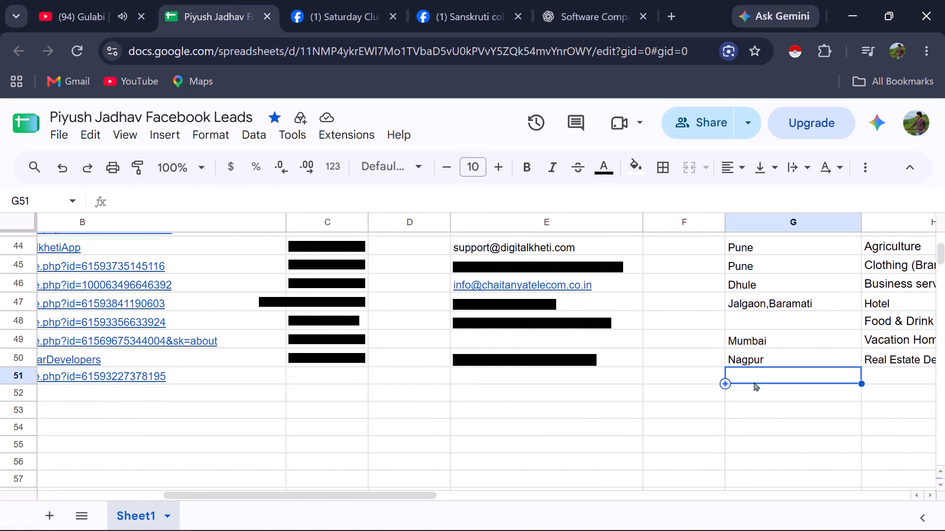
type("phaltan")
Paste the category Clothing (Brand) into cell H51 and select the empty name cell A52.
left_click(891, 372)
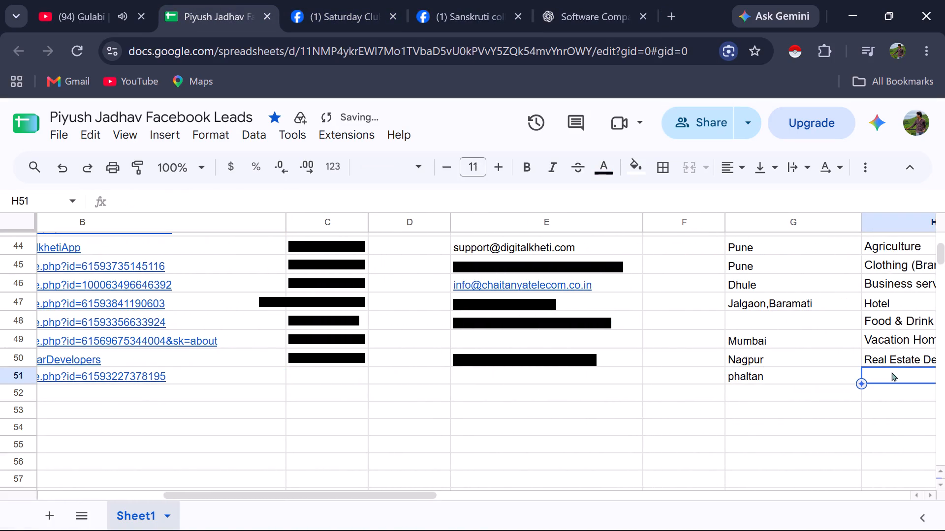
key("ctrl+v")
left_click(761, 412)
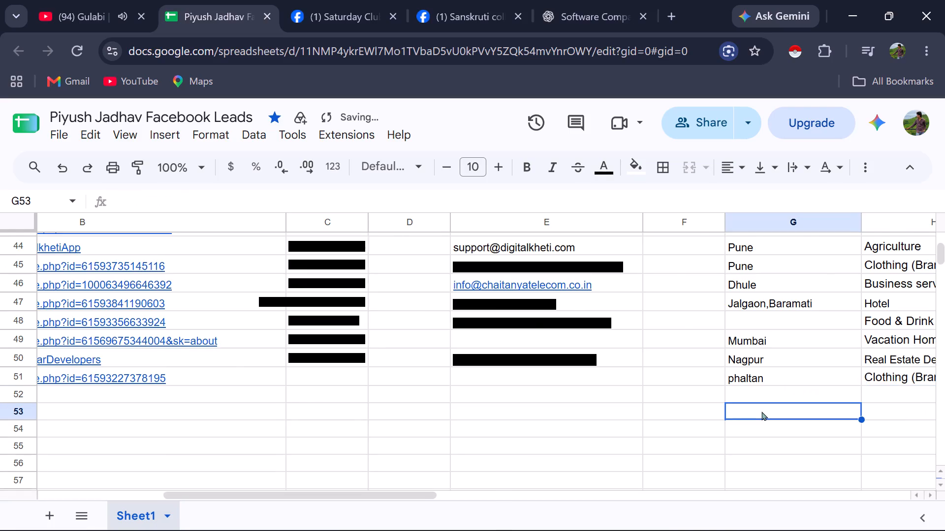
scroll(761, 412, "right", 7)
left_click(231, 394)
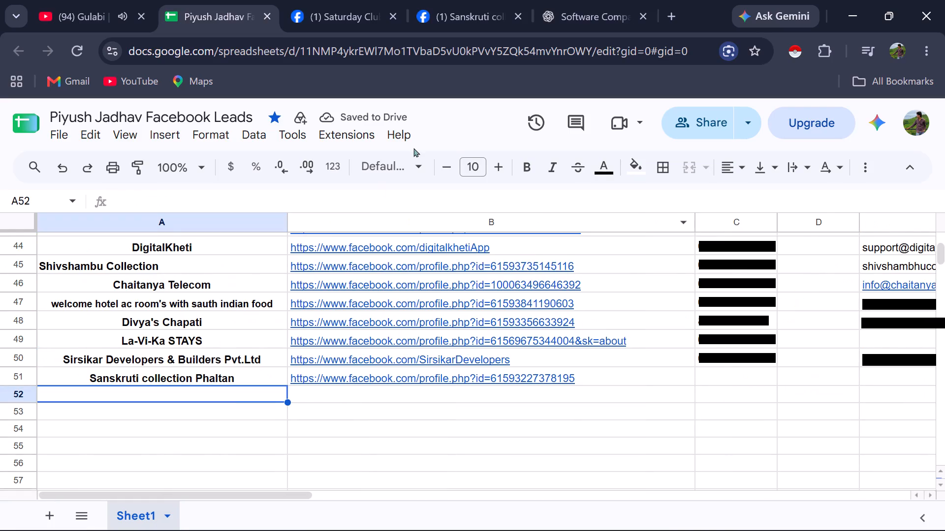
Close the Sanskruti collection Phaltan profile and open the Yoga with sudam page from the Saturday Club followers list.
left_click(349, 10)
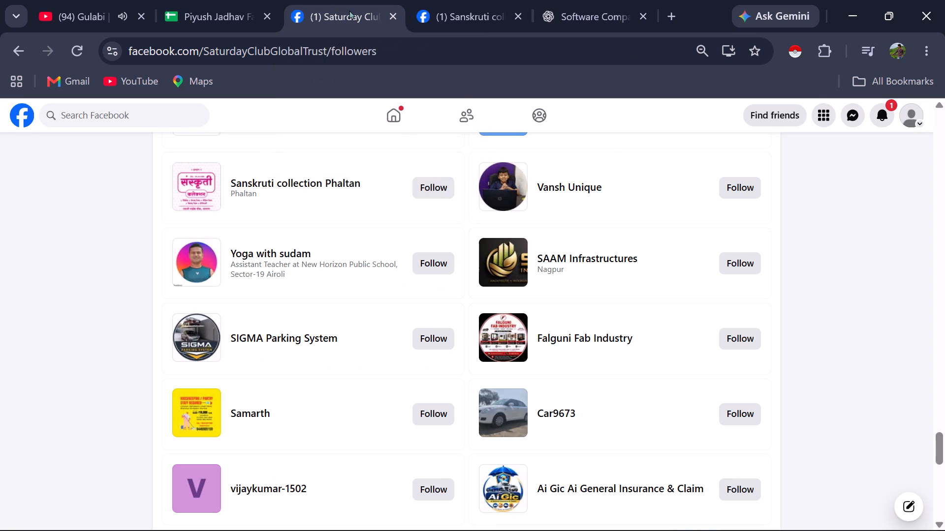
left_click(521, 14)
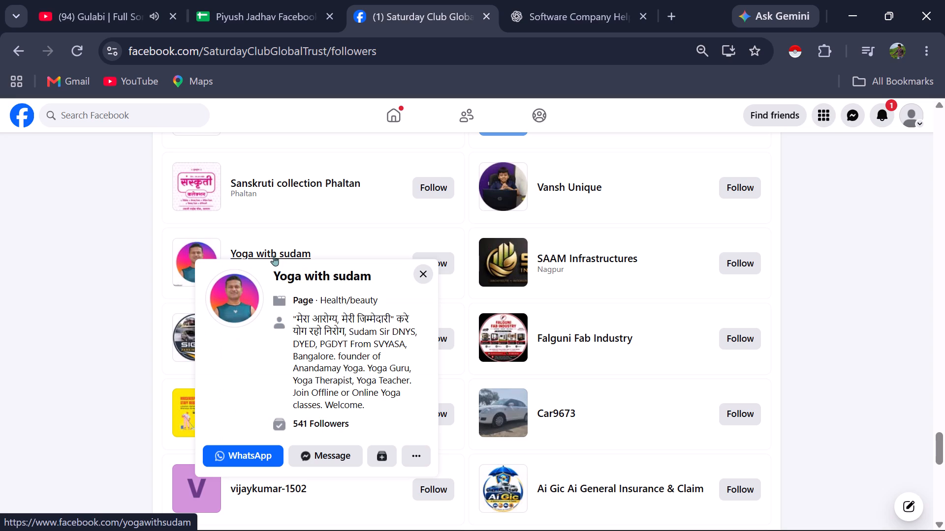
left_click(274, 256, "ctrl")
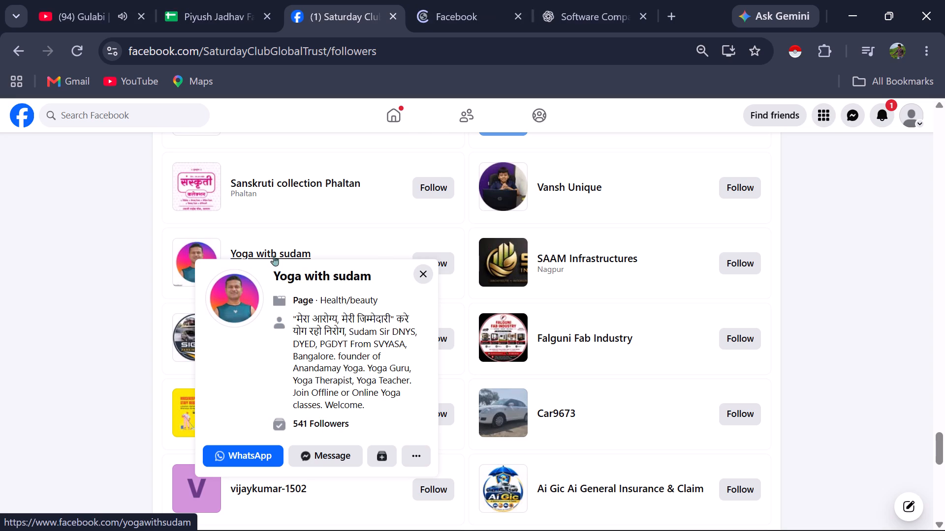
left_click(462, 11)
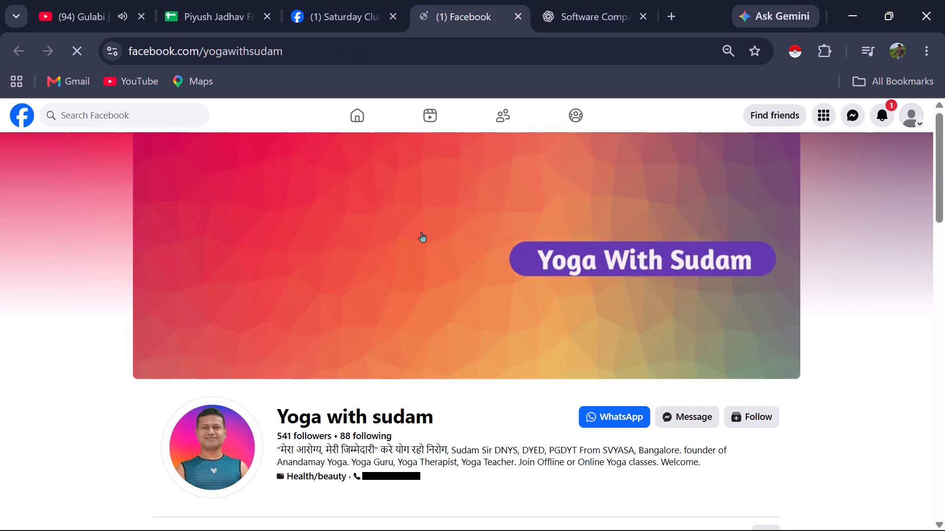
Examine the Yoga with sudam page's category, contact info, photos and recent posts, and close the page.
scroll(408, 335, "down", 3)
left_click(194, 394)
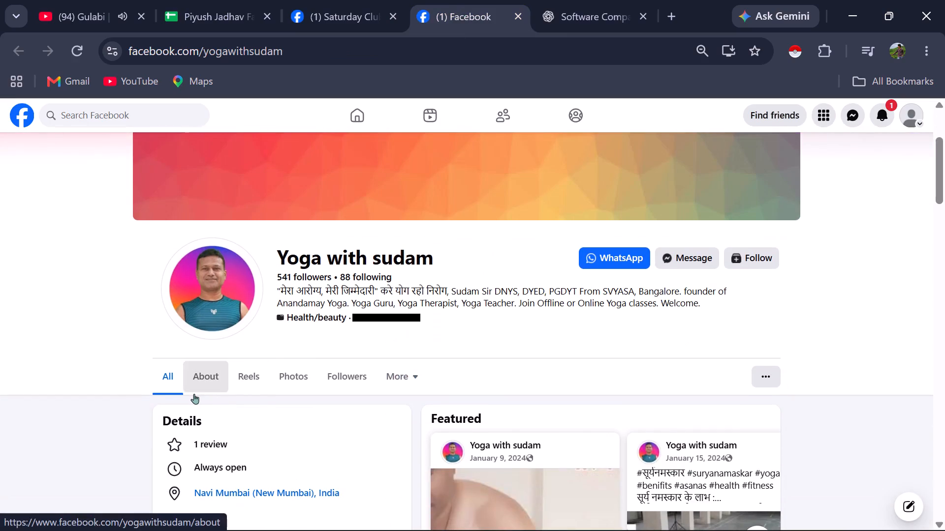
scroll(344, 413, "down", 2)
left_click(233, 384)
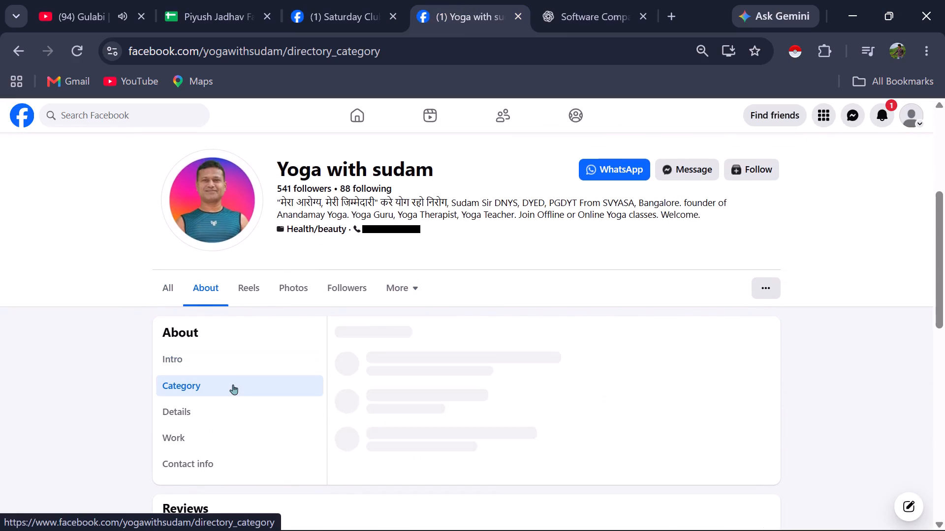
left_click(168, 278)
scroll(319, 393, "down", 4)
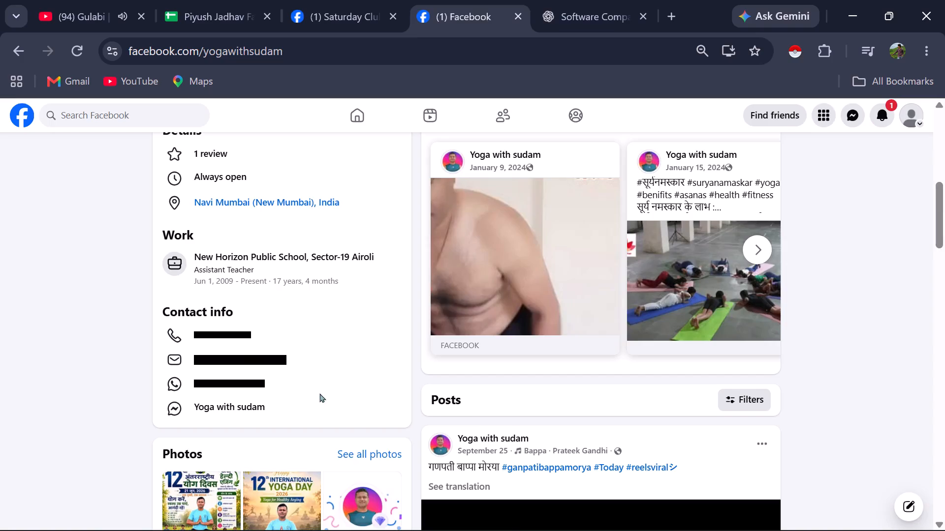
scroll(468, 412, "down", 4)
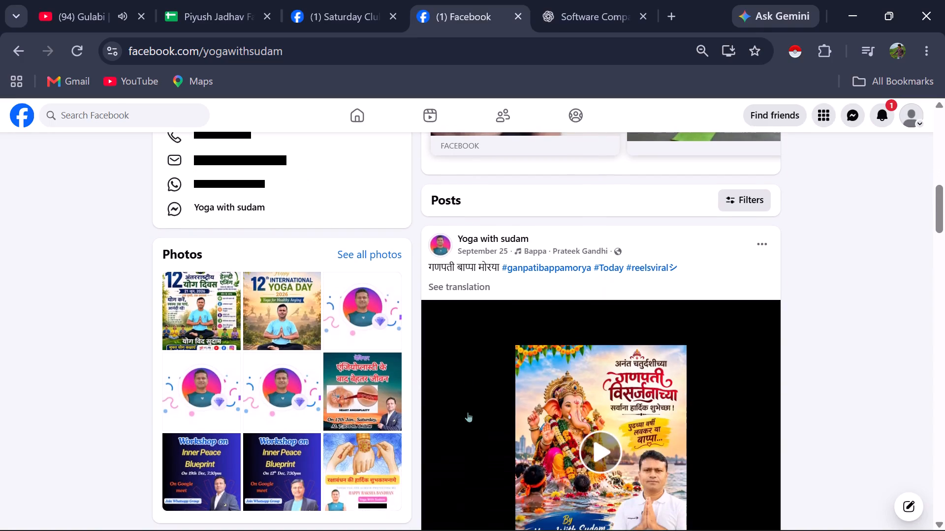
scroll(468, 412, "down", 4)
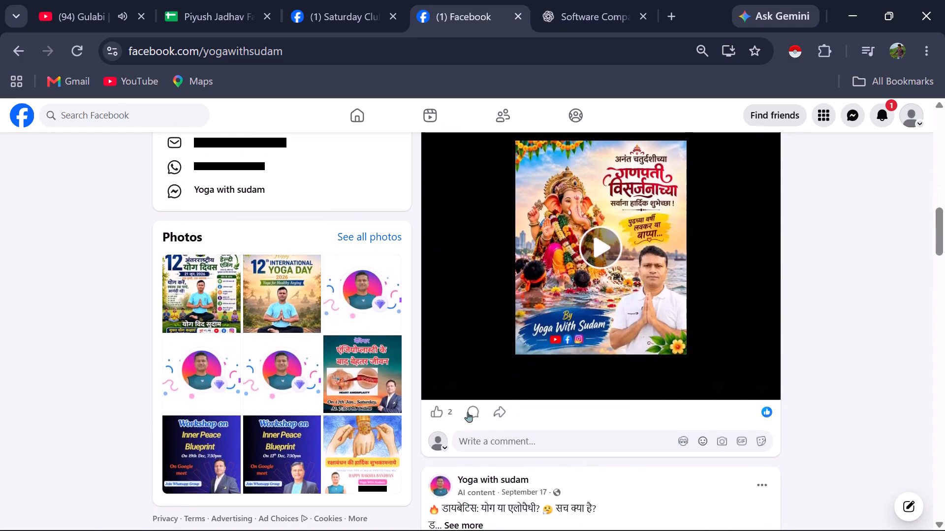
scroll(468, 412, "down", 15)
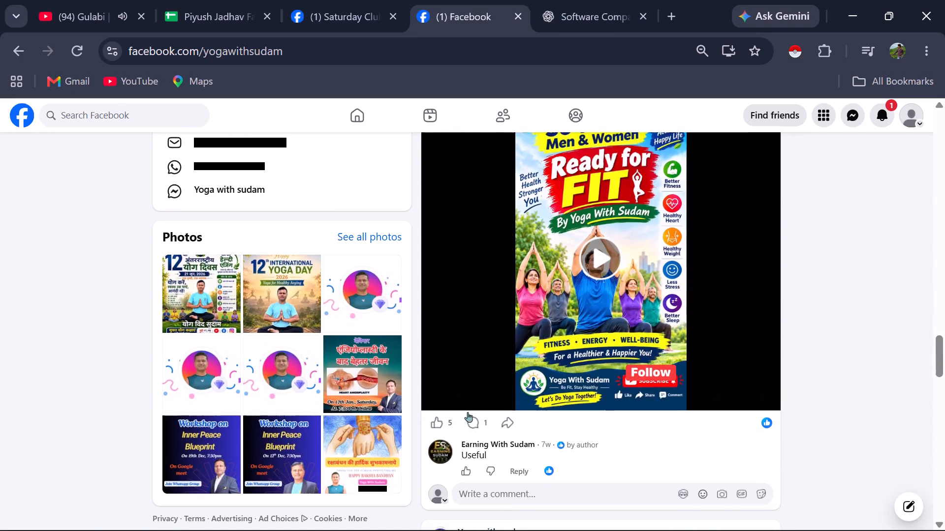
left_click(521, 17)
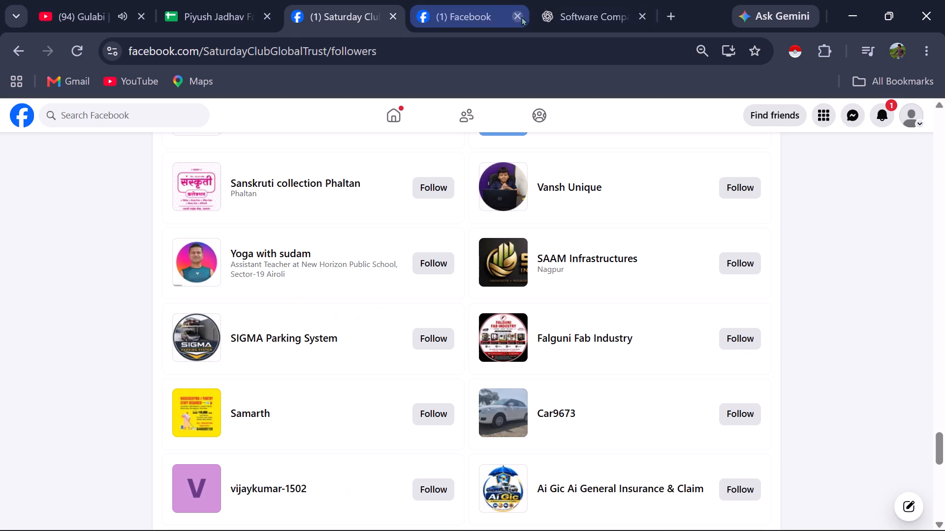
Open the SAAM Infrastructures page from the Saturday Club followers list and look over its profile.
left_click(581, 253, "ctrl")
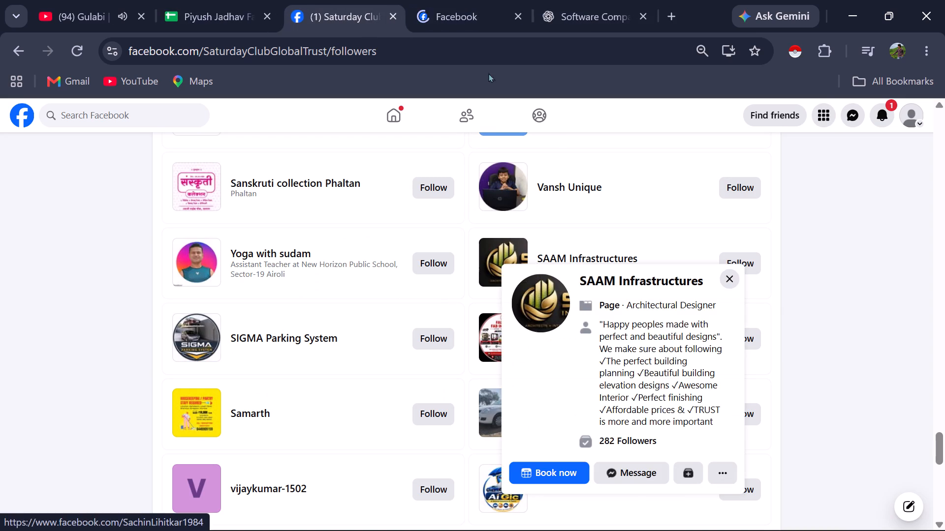
left_click(464, 0)
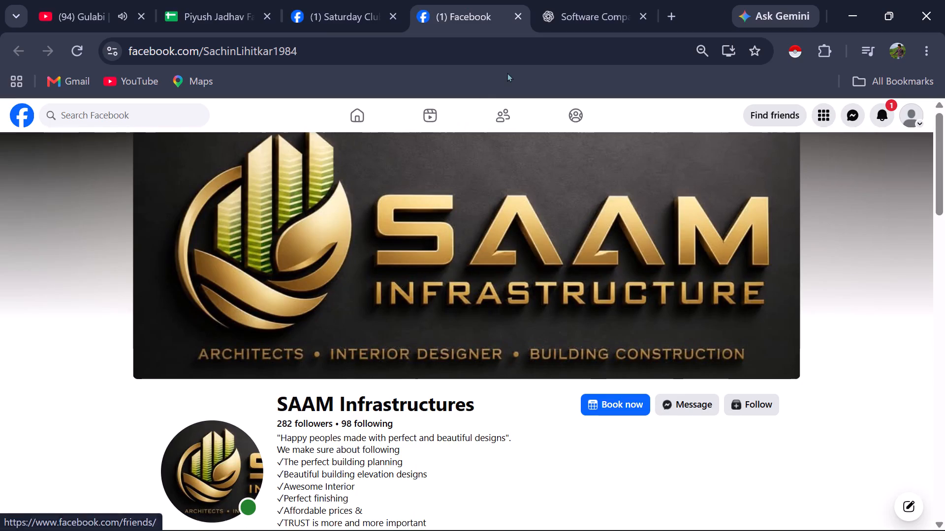
scroll(340, 355, "down", 5)
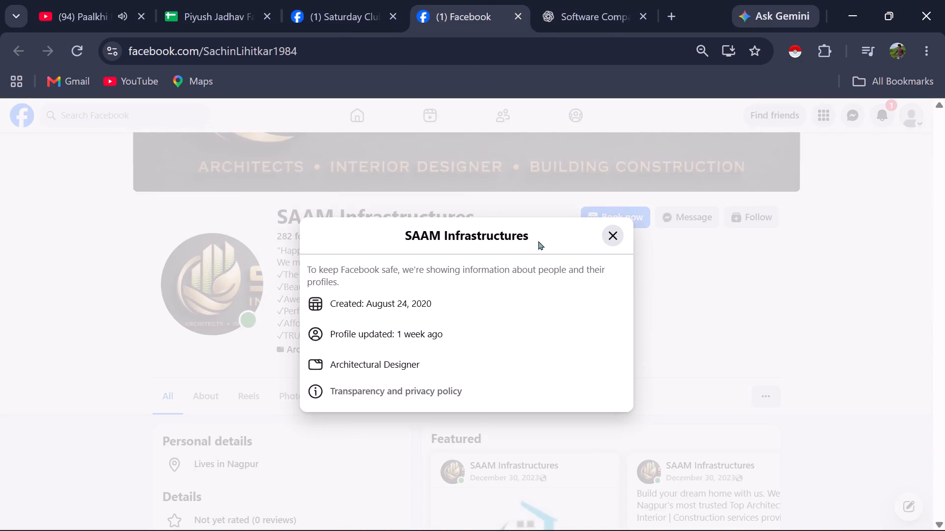
Copy the business name SAAM Infrastructures into cell A52 of the leads sheet and reduce its font size to 10.
left_click_drag(538, 240, 402, 251)
key("ctrl+c")
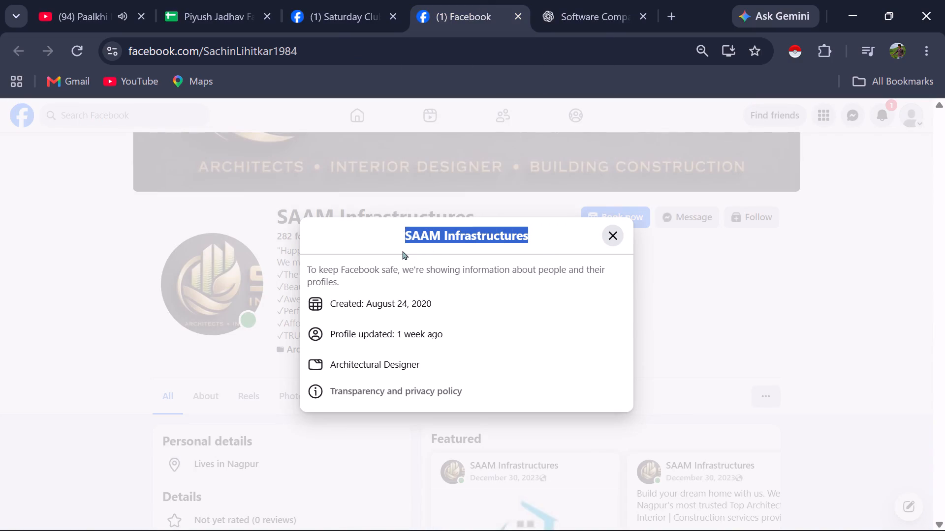
left_click(206, 0)
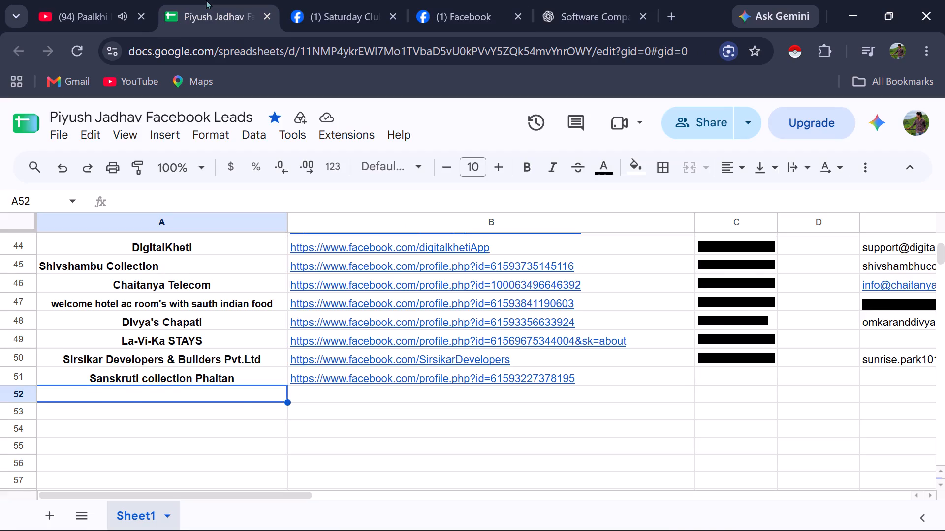
key("ctrl+v")
triple_click(441, 164)
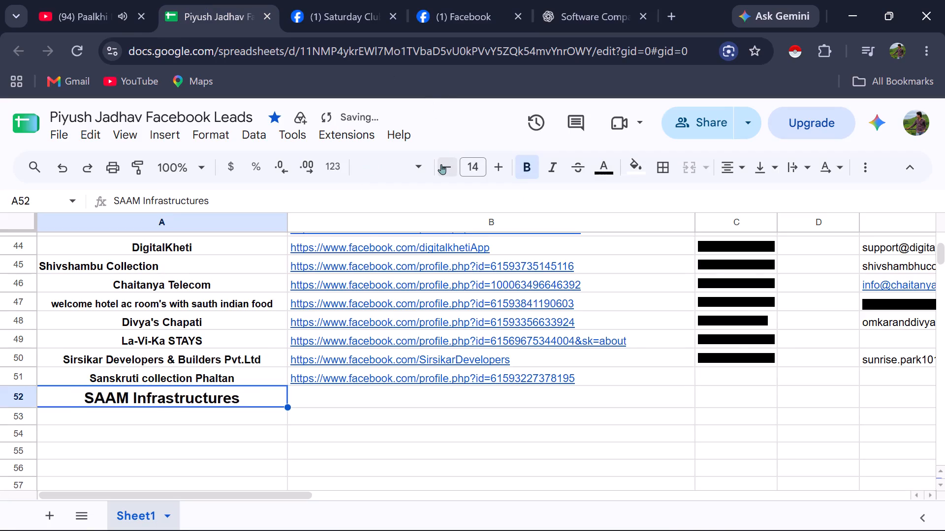
double_click(441, 164)
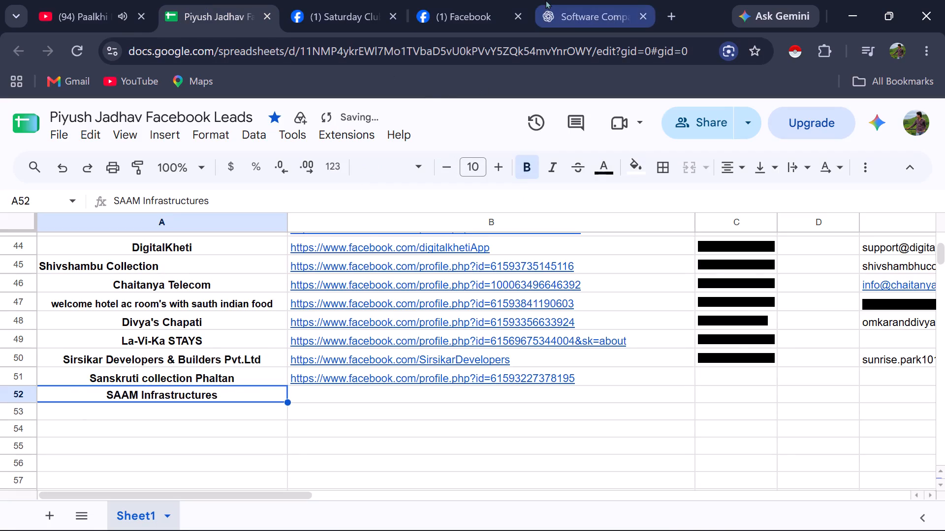
Copy the SAAM Infrastructures Facebook page address into the link cell B52.
left_click(480, 0)
left_click(371, 182)
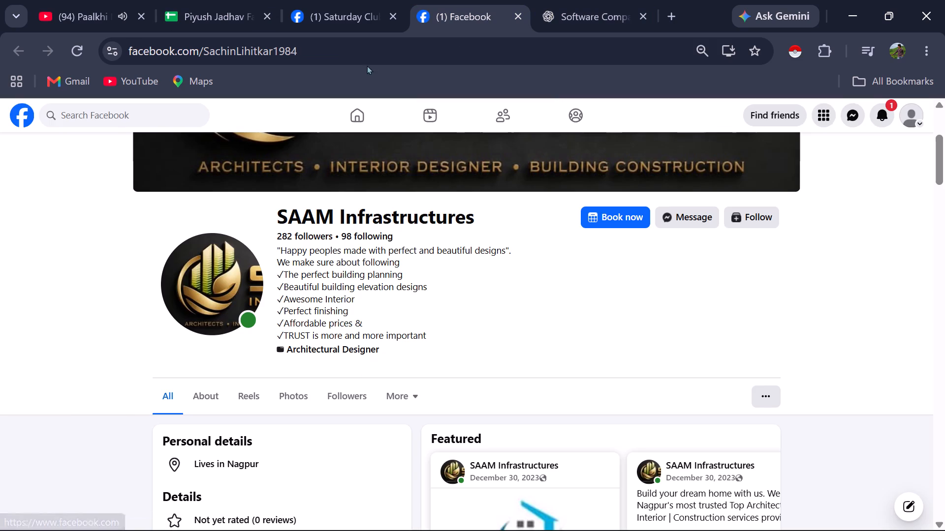
left_click(358, 55)
key("ctrl+c")
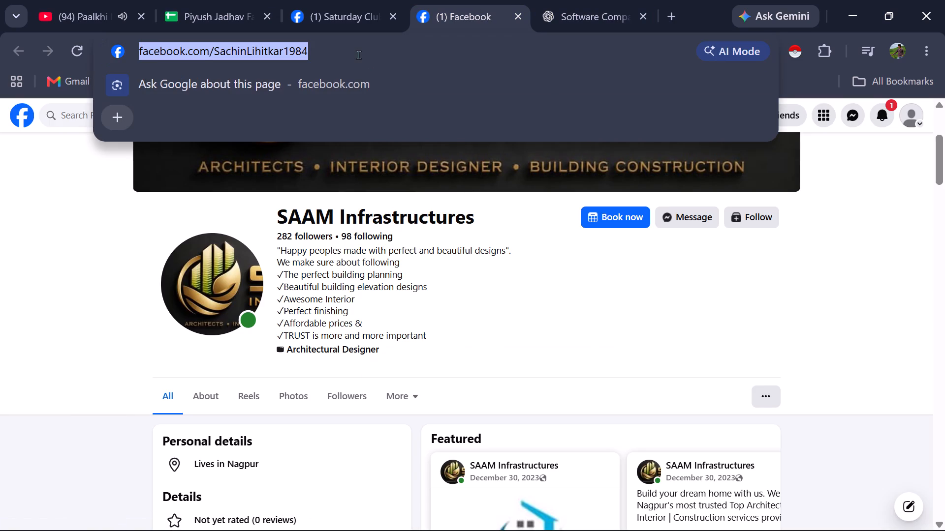
left_click(204, 0)
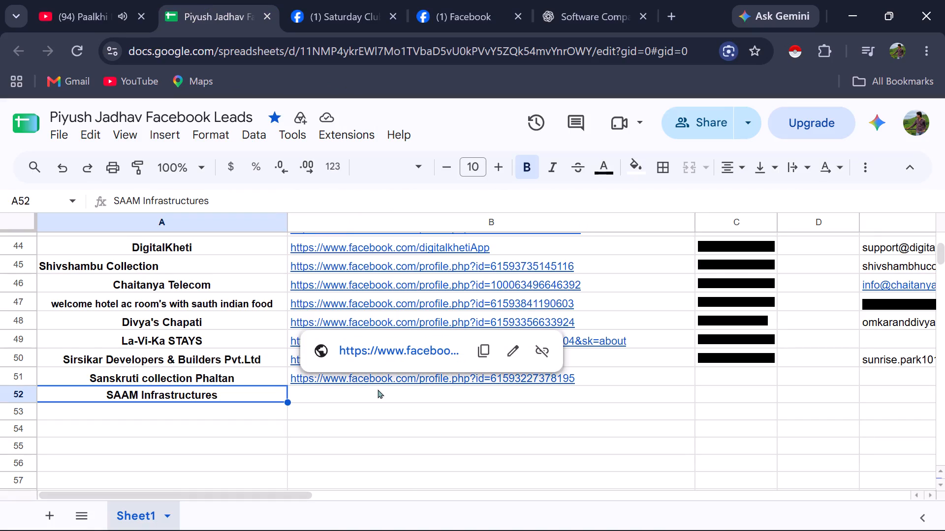
left_click(378, 389)
key("ctrl+v")
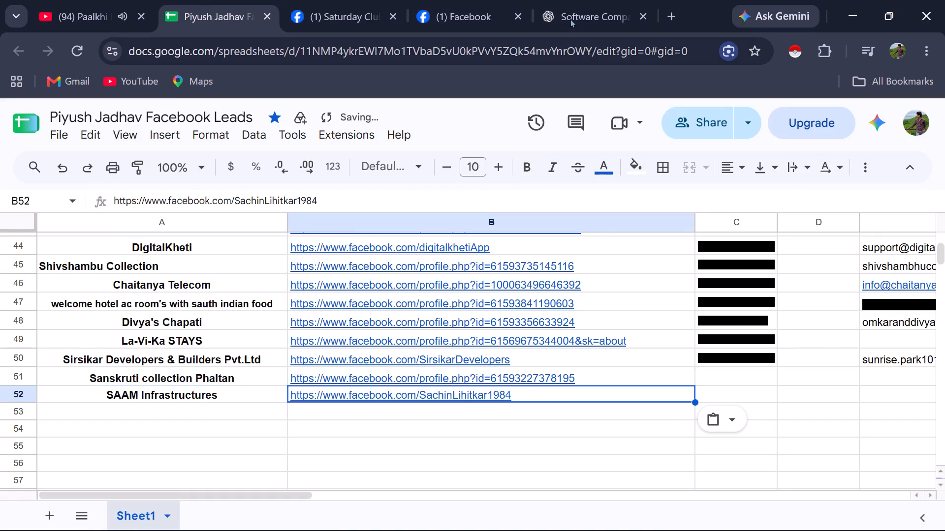
Copy the phone number from the SAAM Infrastructures contact info and paste it at C52 of the leads sheet.
left_click(468, 0)
scroll(472, 276, "down", 3)
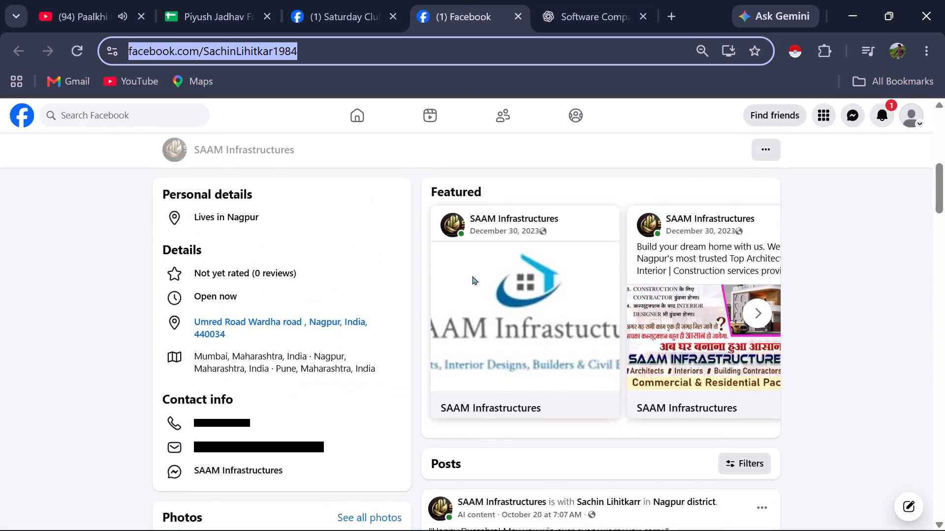
scroll(472, 276, "down", 1)
left_click_drag(267, 360, 186, 372)
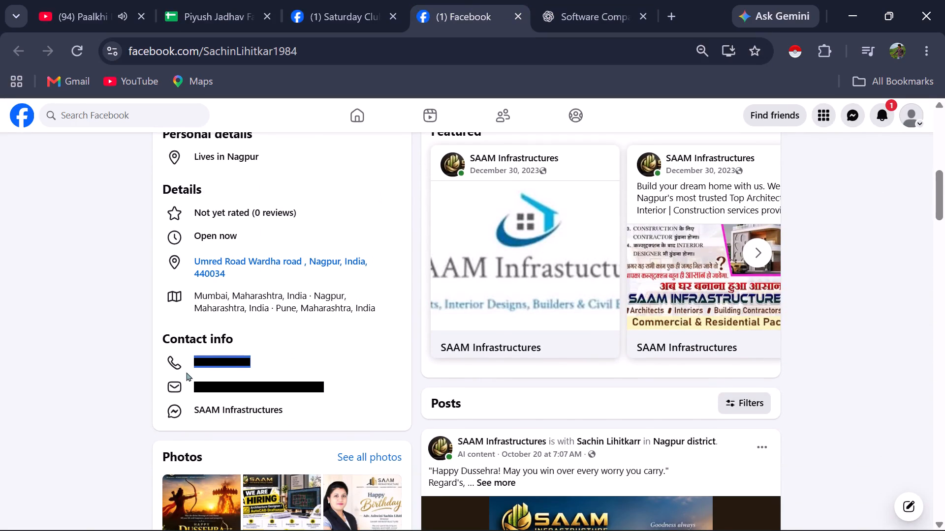
left_click_drag(186, 372, 186, 372)
key("ctrl+c")
left_click(205, 0)
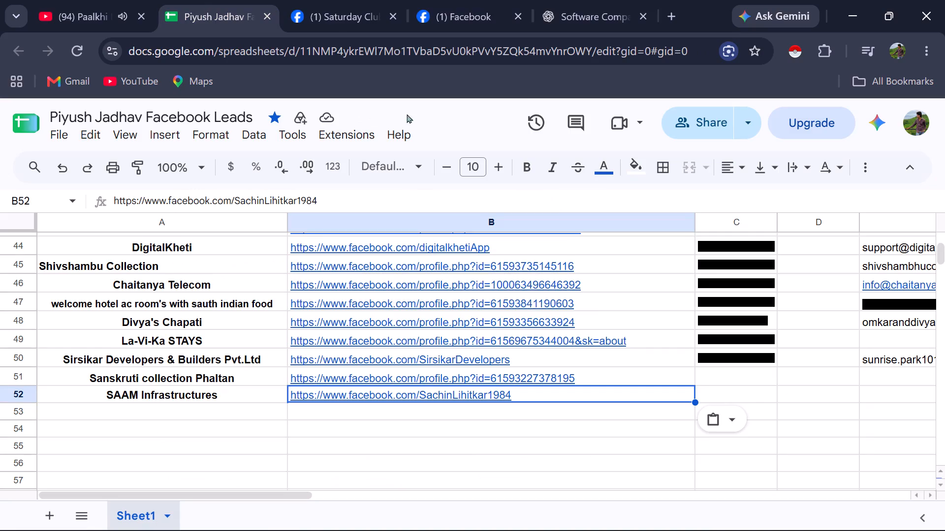
left_click(738, 386)
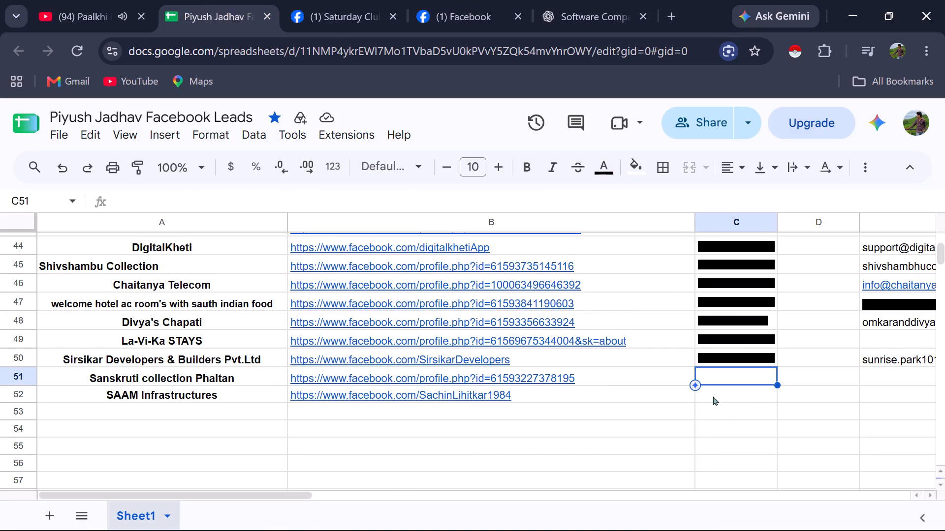
left_click(715, 394)
key("ctrl+v")
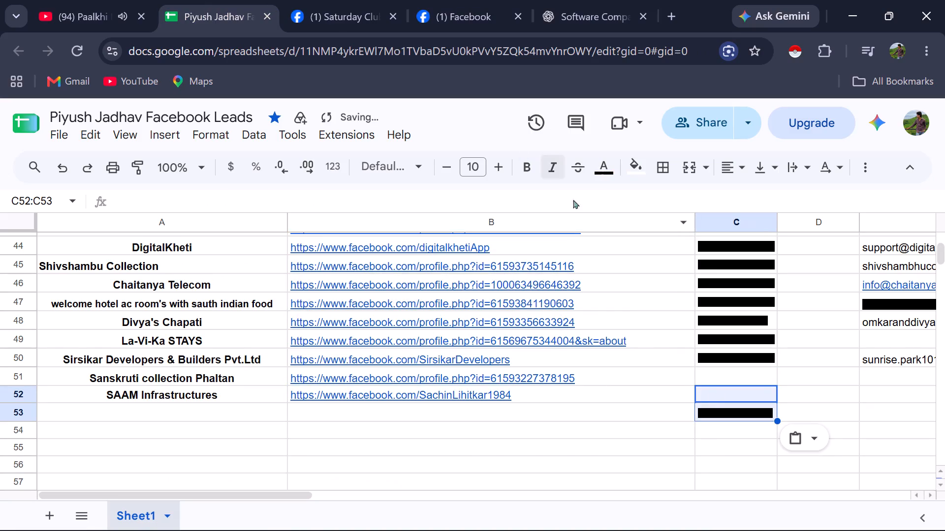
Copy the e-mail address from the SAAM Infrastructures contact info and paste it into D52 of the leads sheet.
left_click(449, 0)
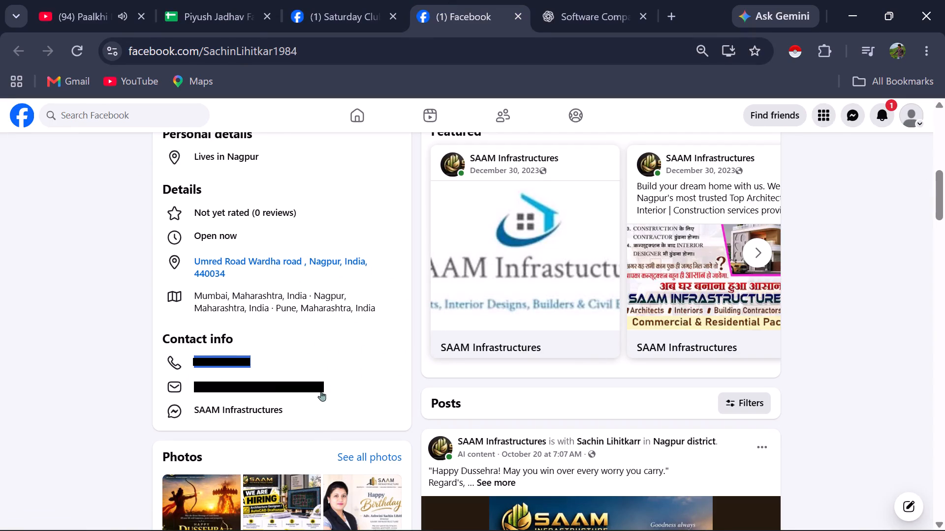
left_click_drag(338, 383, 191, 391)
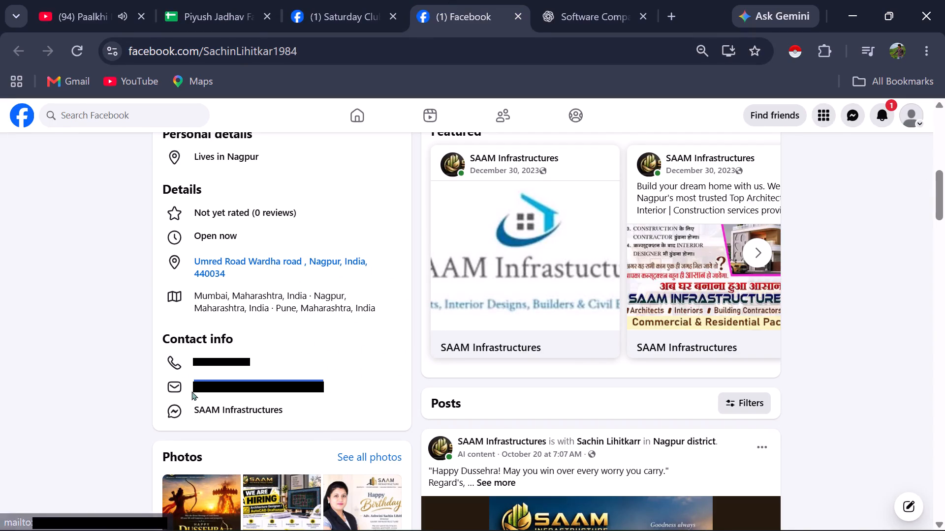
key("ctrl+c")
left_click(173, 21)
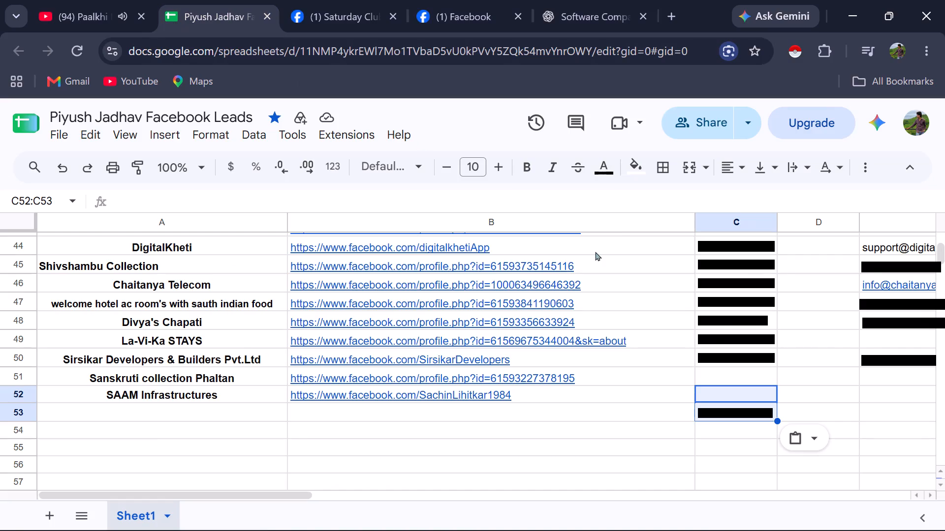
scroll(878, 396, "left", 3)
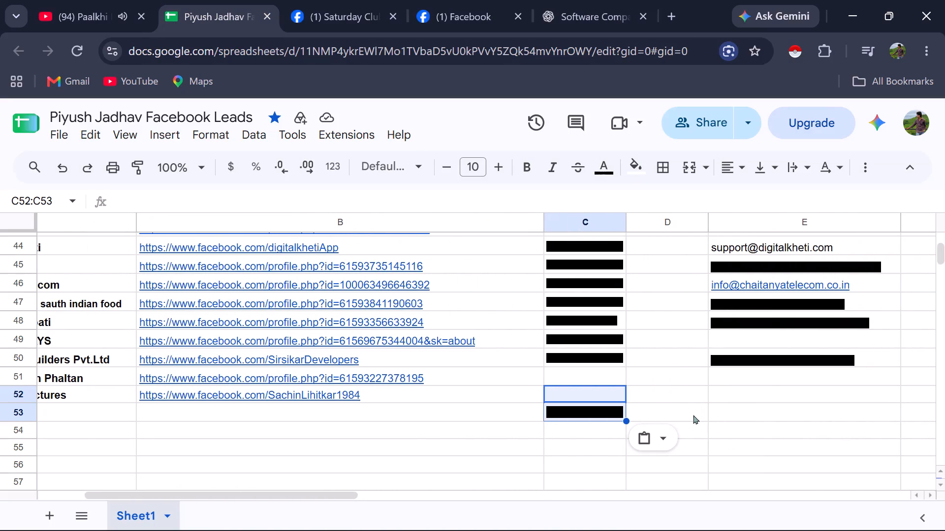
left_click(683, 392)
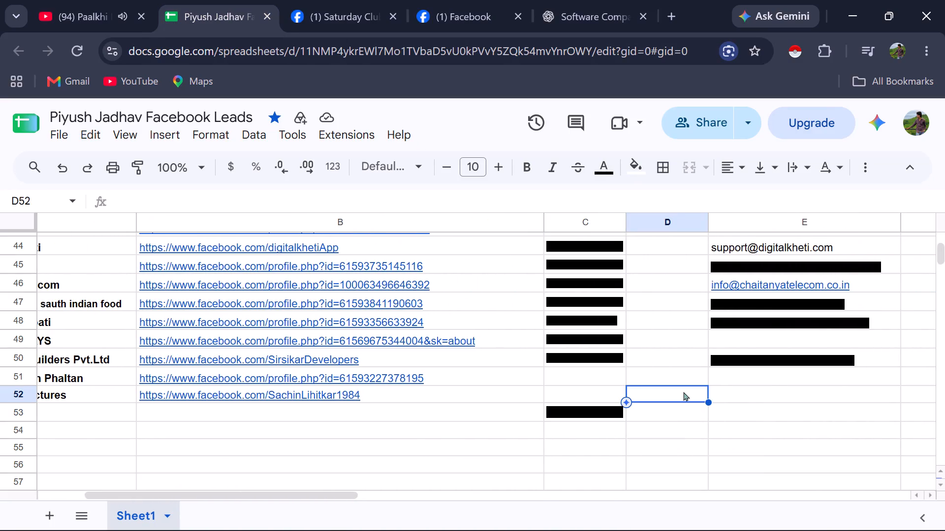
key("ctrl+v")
Move the phone number from C53 up to C52 in the SAAM Infrastructures row.
double_click(580, 411)
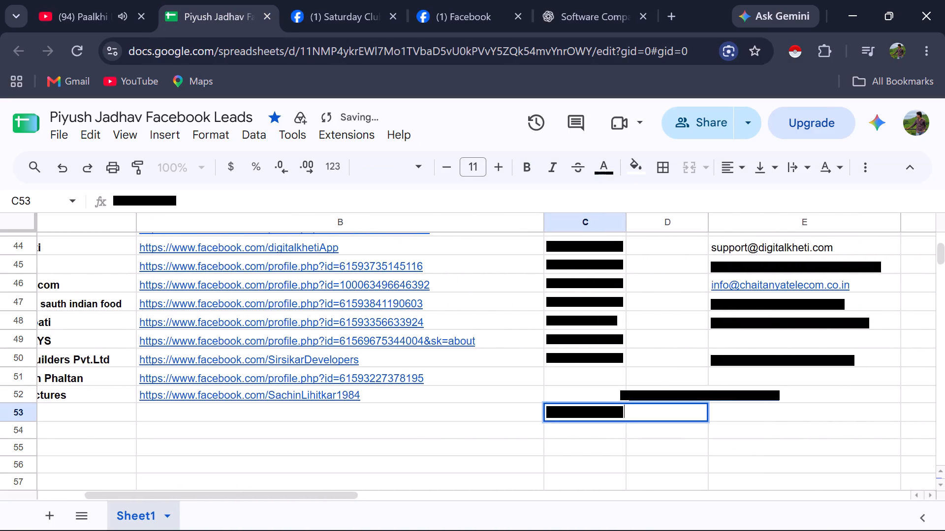
key("ctrl+a")
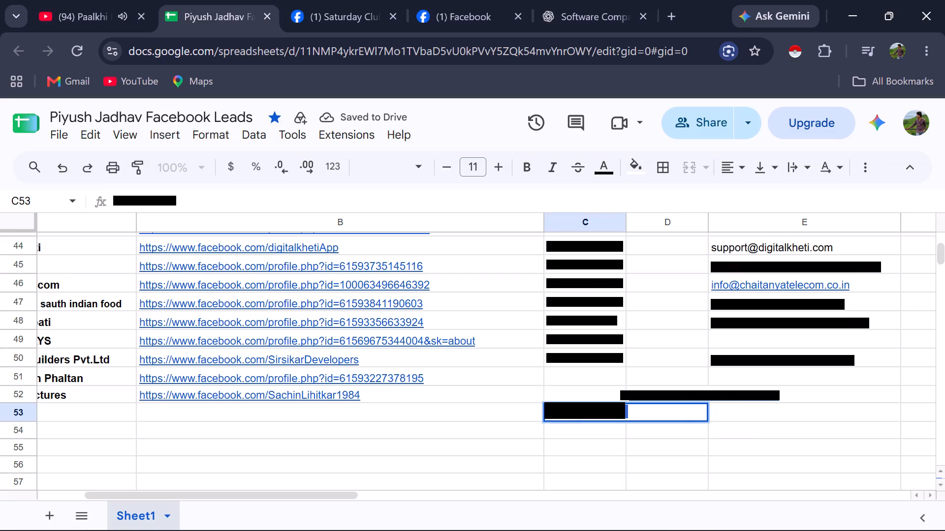
key("ctrl+x")
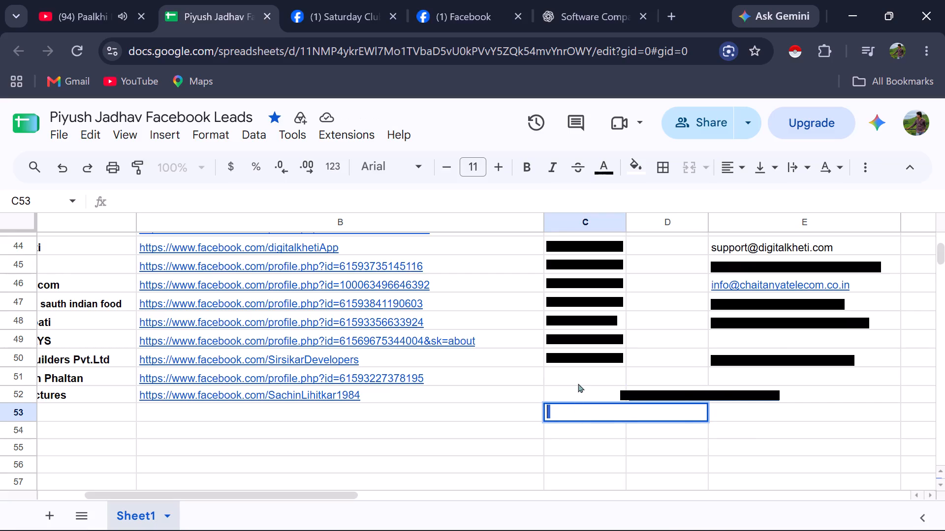
left_click(574, 393)
key("ctrl+v")
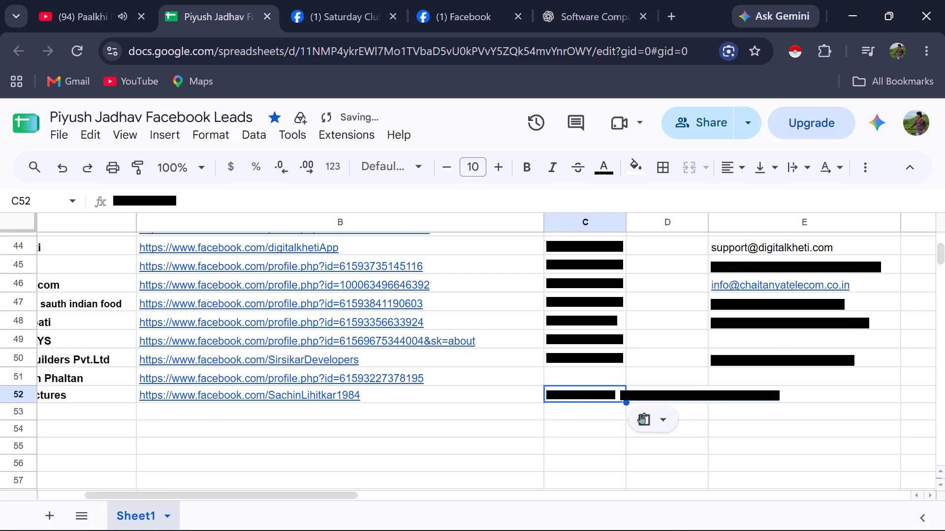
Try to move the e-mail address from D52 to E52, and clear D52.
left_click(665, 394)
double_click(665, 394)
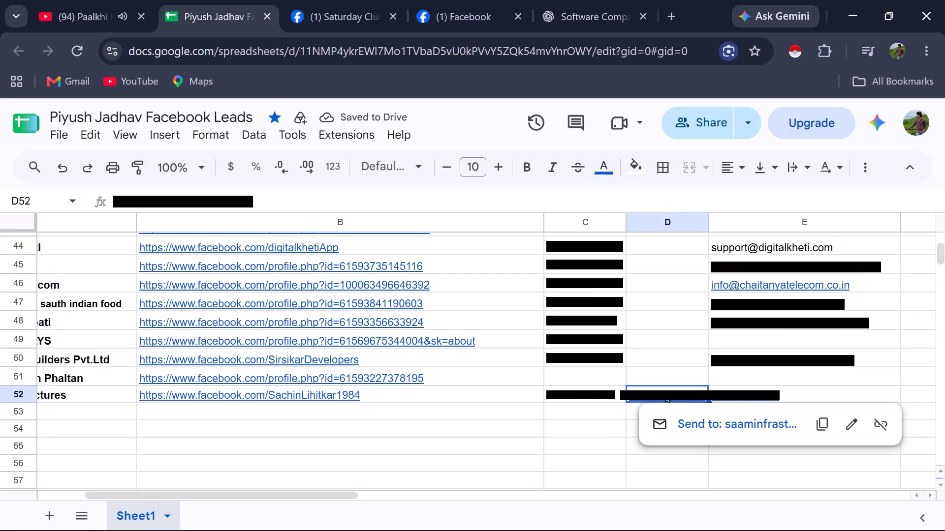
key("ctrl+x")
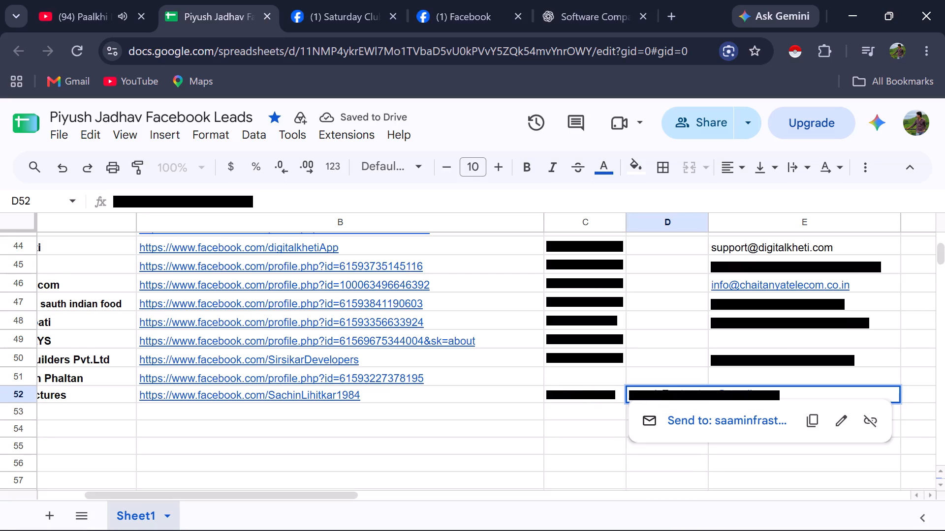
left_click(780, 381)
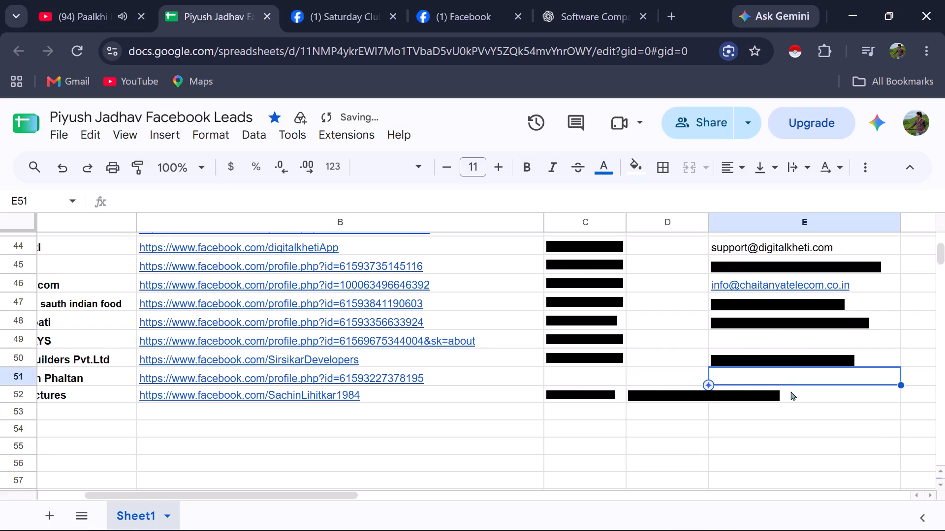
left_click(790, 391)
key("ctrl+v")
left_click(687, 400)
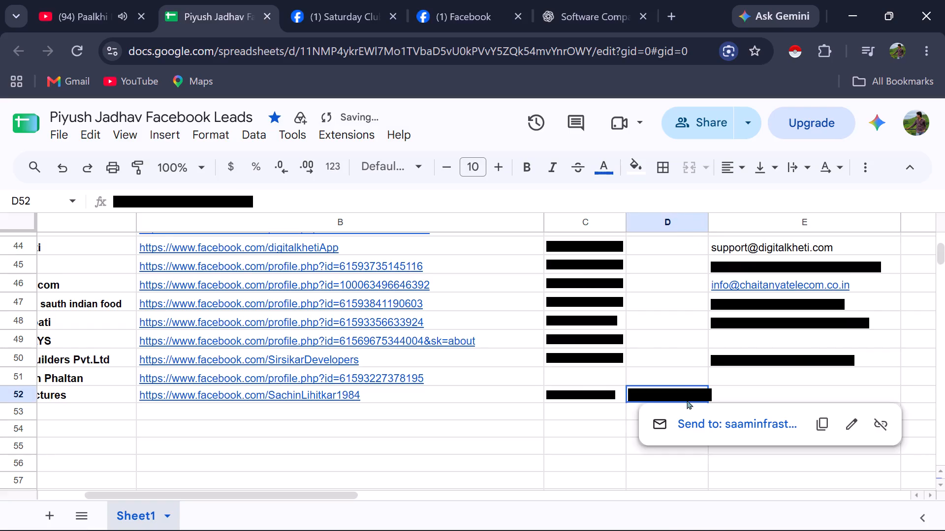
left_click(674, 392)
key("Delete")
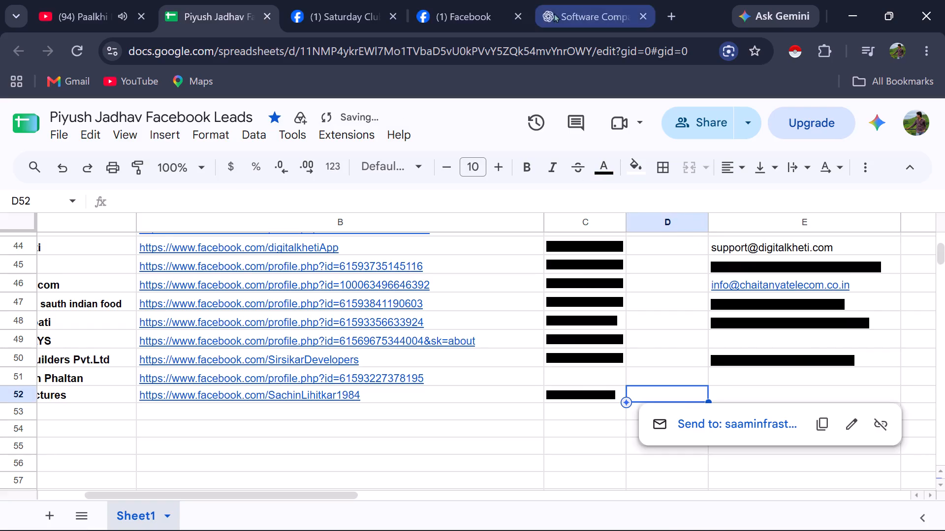
Copy the e-mail address from the SAAM Infrastructures contact info again and paste it into E52.
left_click(464, 0)
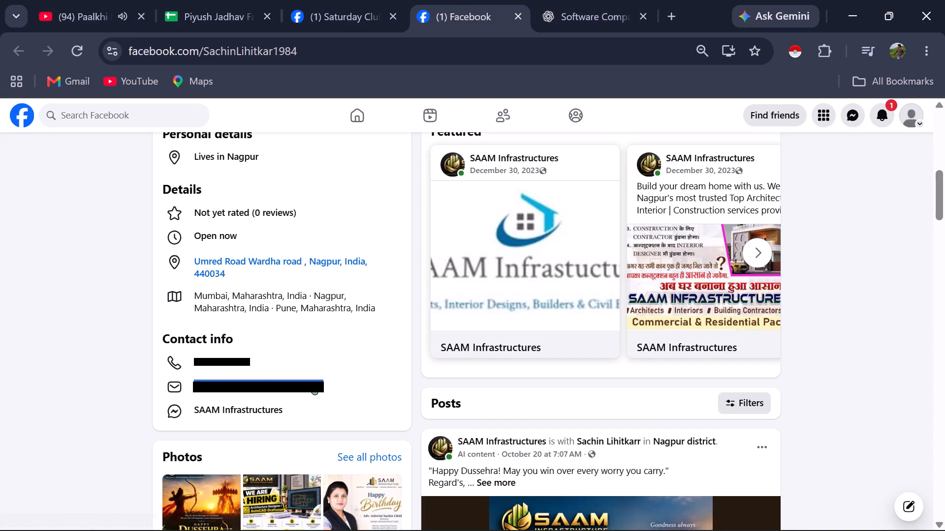
left_click(331, 384)
left_click_drag(331, 384, 206, 386)
key("ctrl+c")
left_click(171, 0)
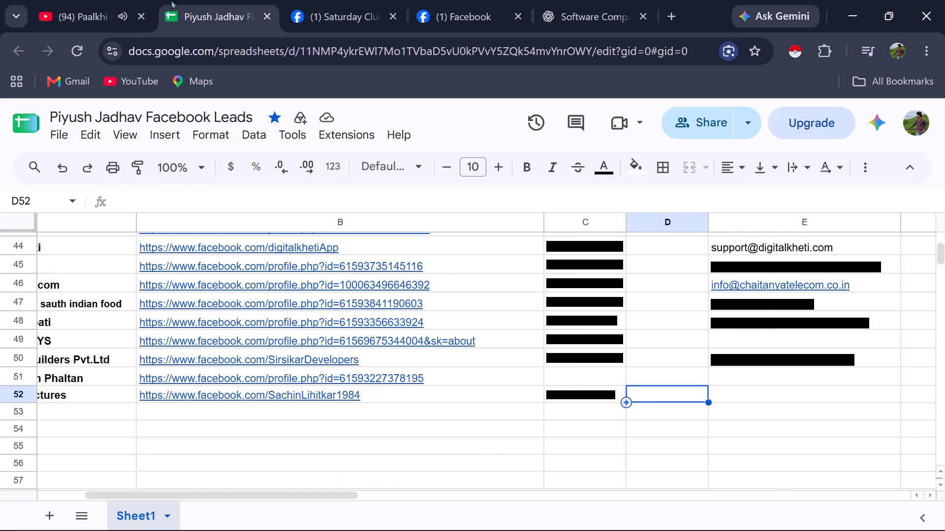
left_click(741, 401)
key("ctrl+v")
left_click(800, 435)
Copy the category "Architectural Designer" from the About section of the SAAM Infrastructures Facebook page.
scroll(800, 435, "left", 5)
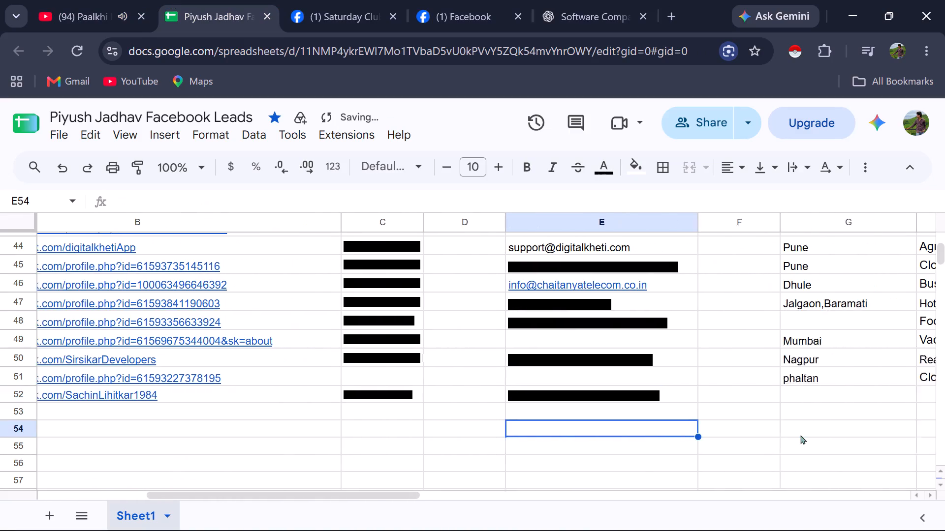
left_click(418, 0)
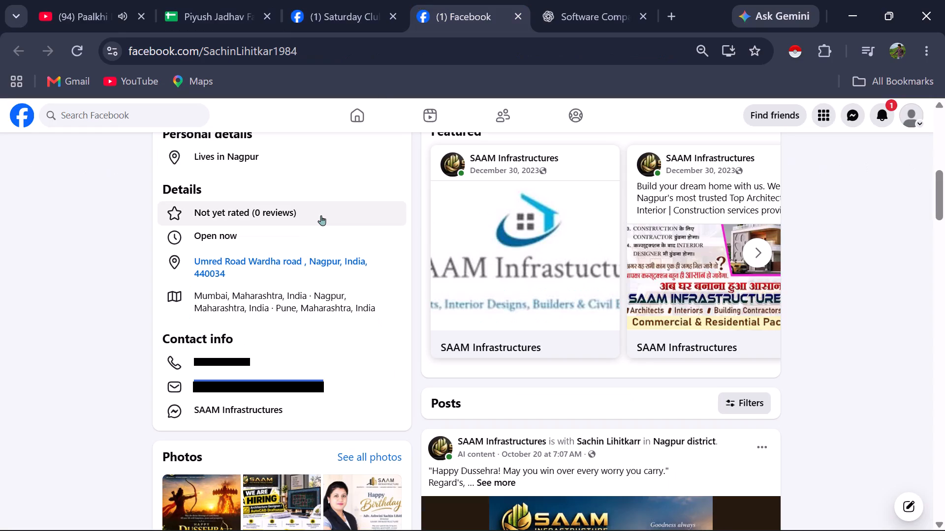
scroll(321, 215, "up", 1)
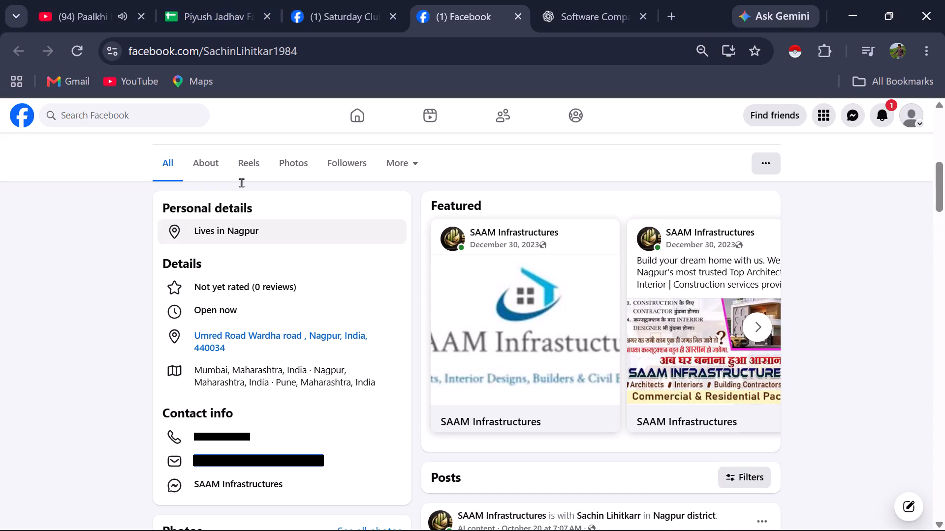
left_click(211, 168)
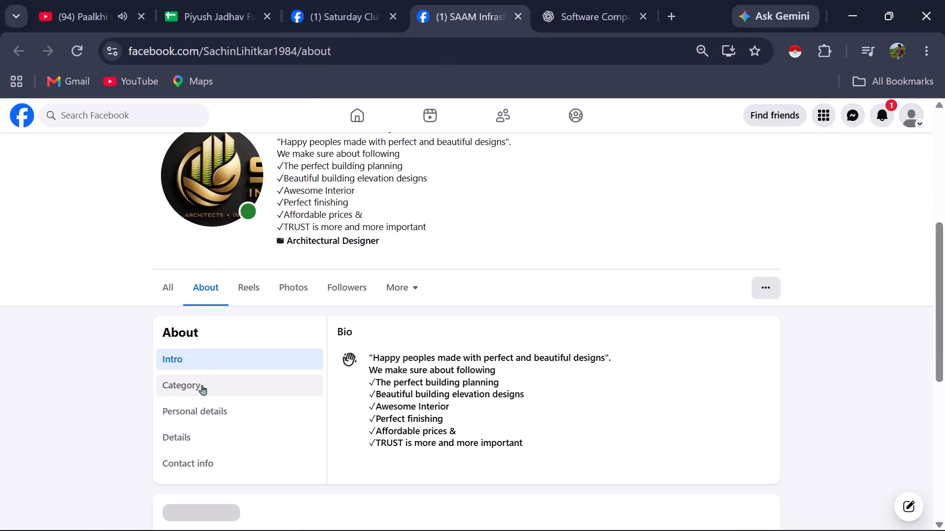
left_click(199, 383)
left_click_drag(466, 357, 449, 357)
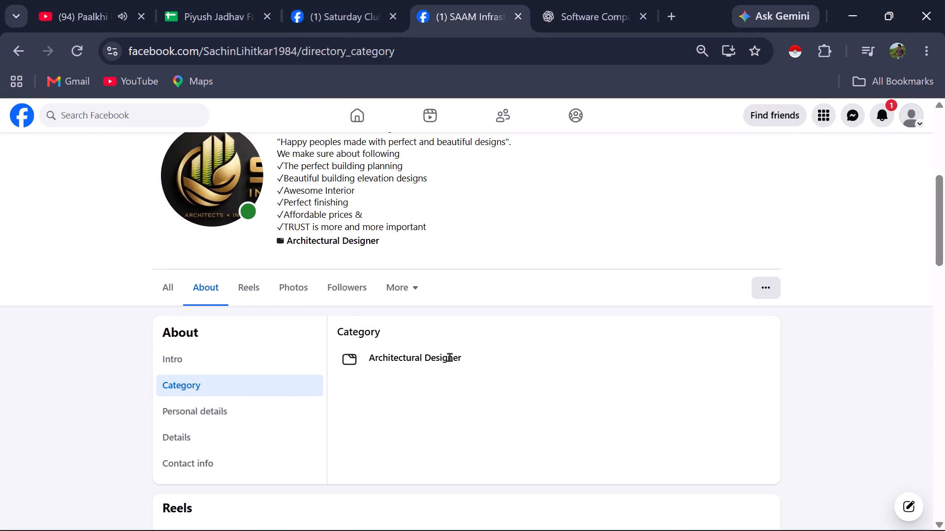
left_click_drag(449, 357, 363, 364)
key("ctrl+c")
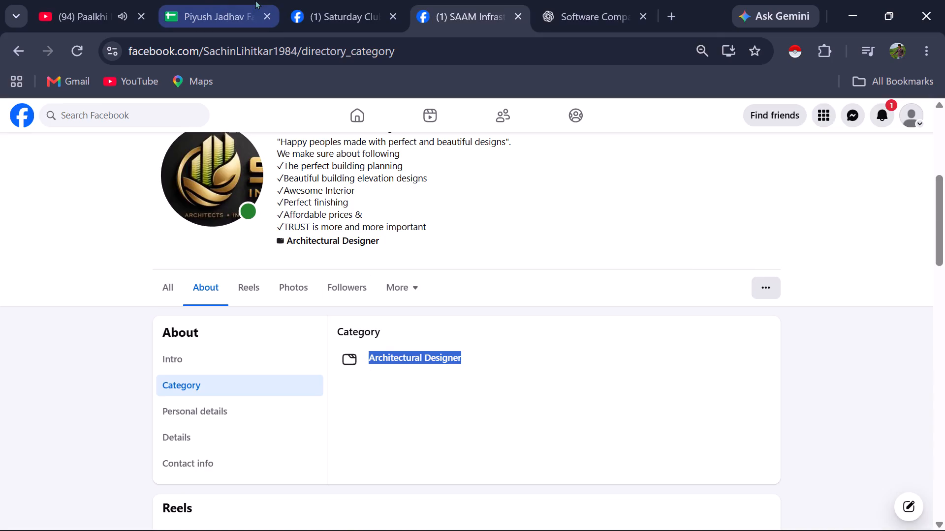
Enter Mumbai as the SAAM Infrastructures city in cell G52 of the leads sheet.
left_click(223, 0)
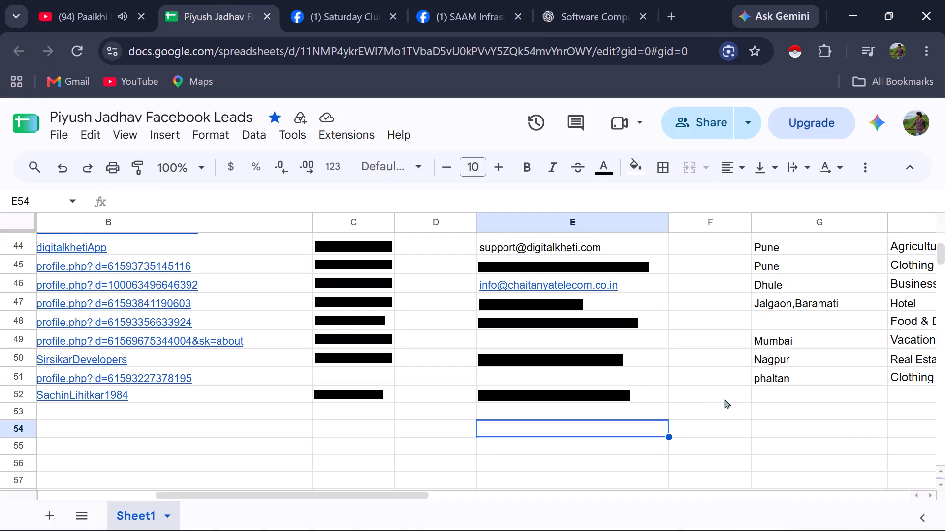
left_click(767, 396)
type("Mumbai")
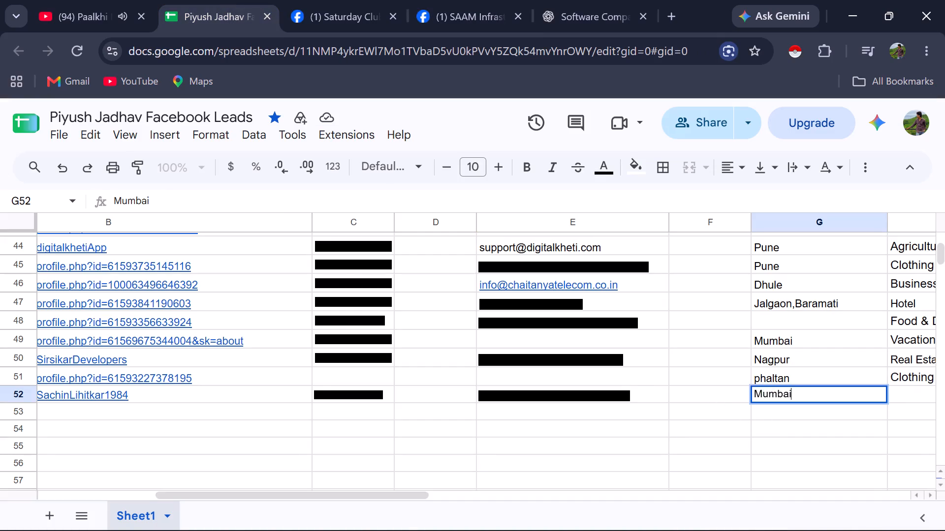
Paste the category "Architectural Designer" at H52, and paste it again at I52.
left_click(915, 398)
key("ctrl+v")
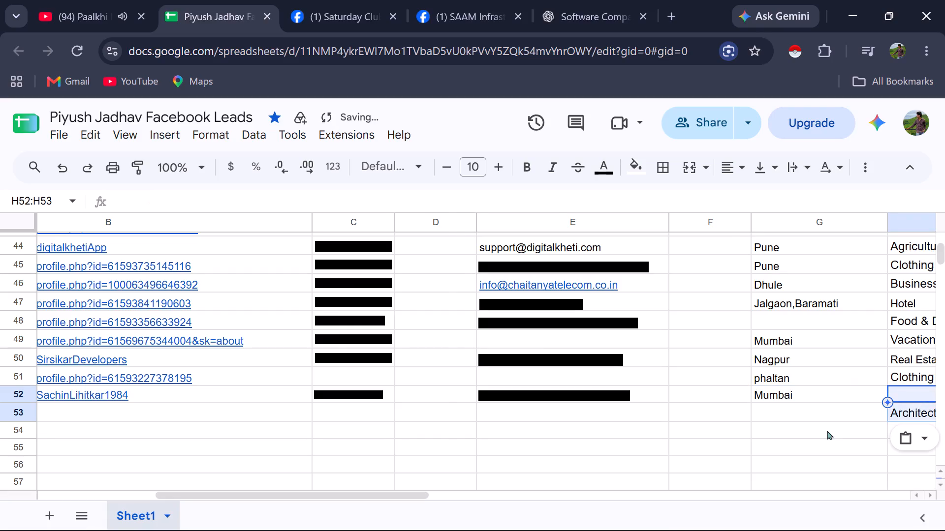
scroll(827, 431, "left", 5)
left_click(813, 397)
key("ctrl+v")
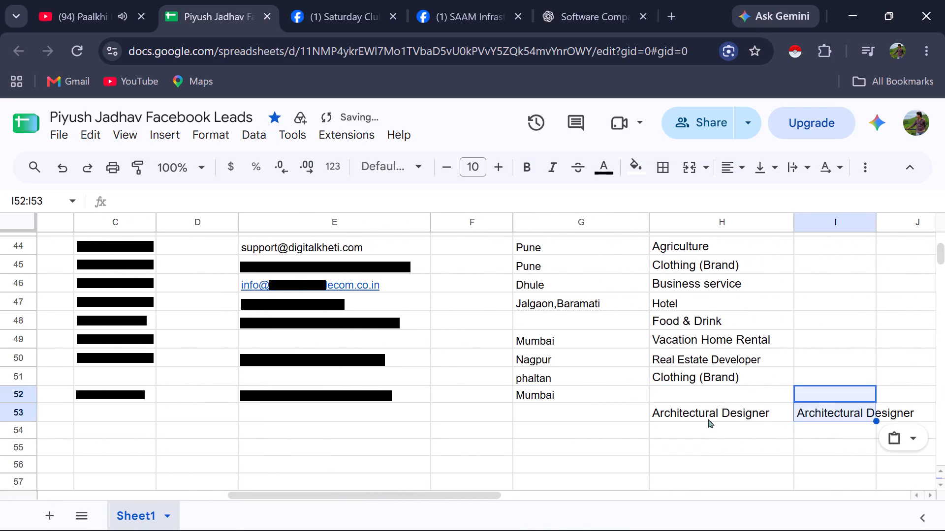
Undo the last two pastes of "Architectural Designer" in columns H and I of the leads sheet.
key("ctrl+z")
key("ctrl+z")
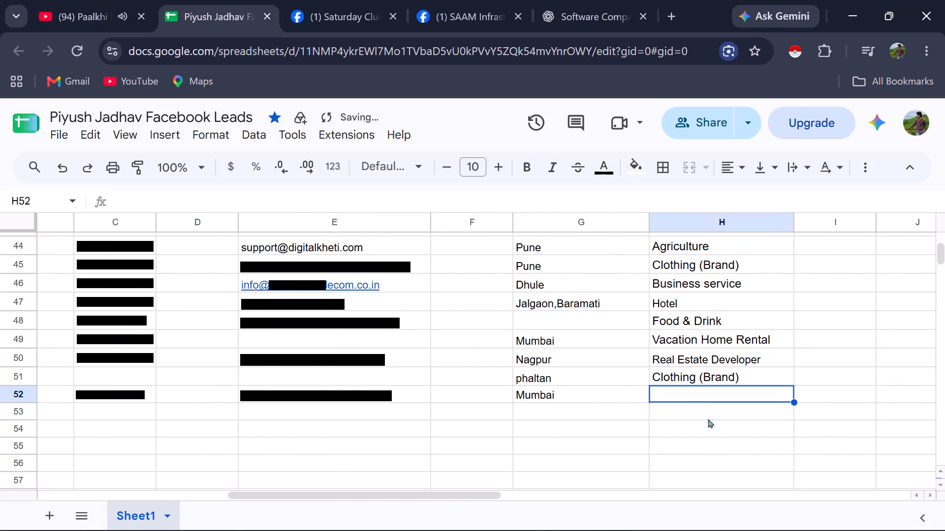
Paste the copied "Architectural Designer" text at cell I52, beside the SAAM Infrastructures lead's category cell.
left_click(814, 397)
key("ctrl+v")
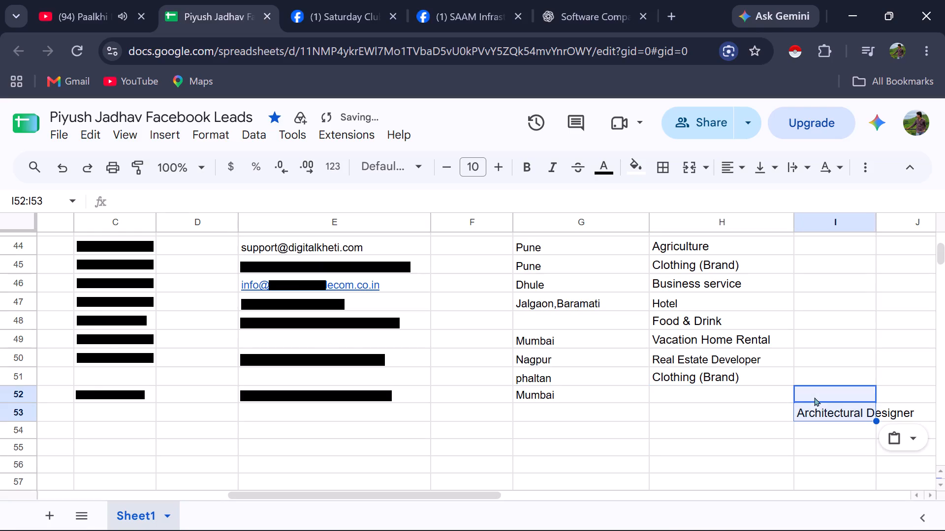
Enter "Architectural Designer" as the business category in cell H52.
left_click(740, 396)
key("shift+a")
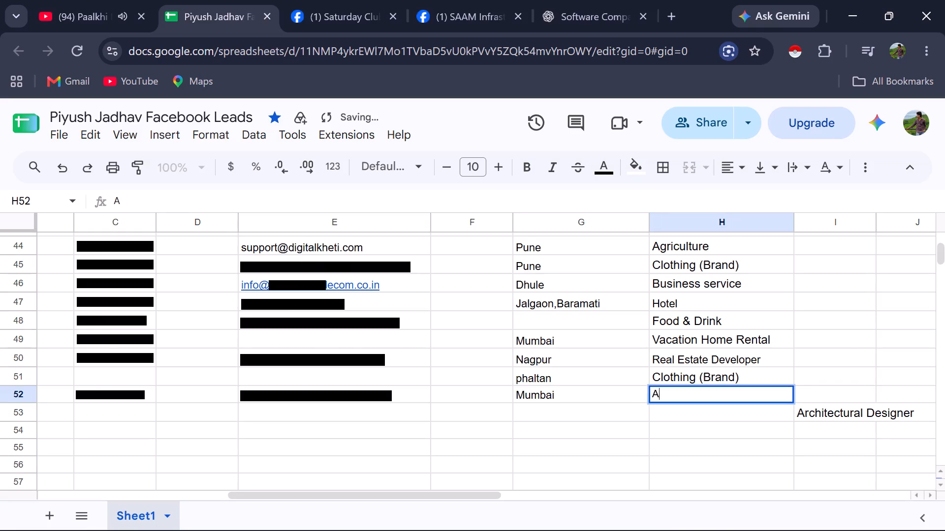
key("r")
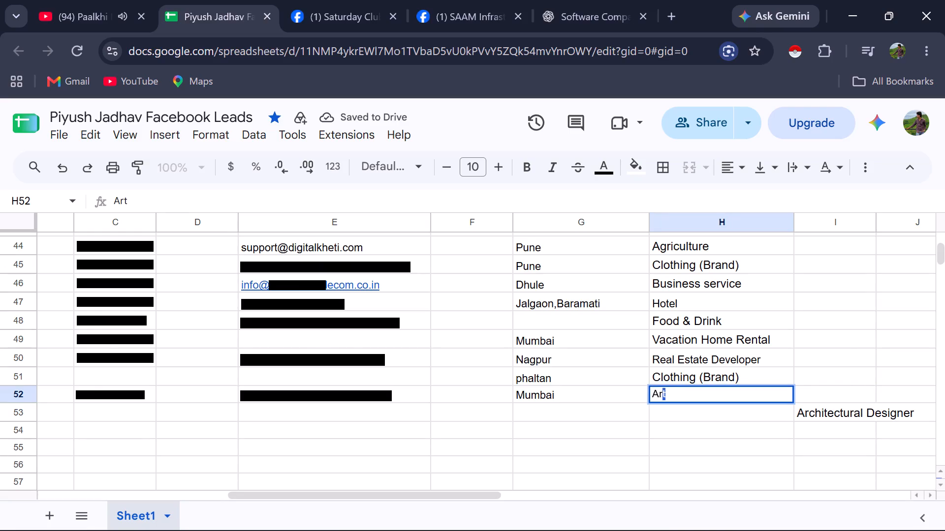
type("chi")
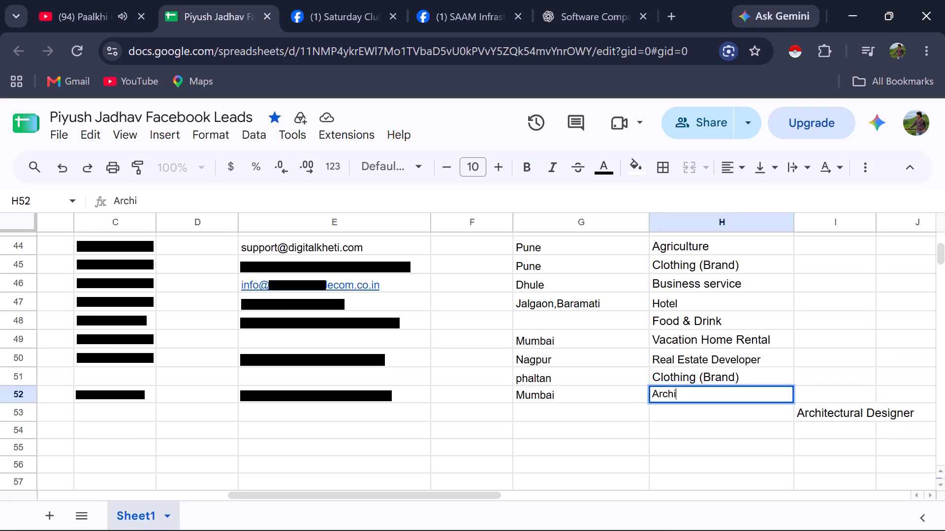
key("t")
type("ec")
type("tura")
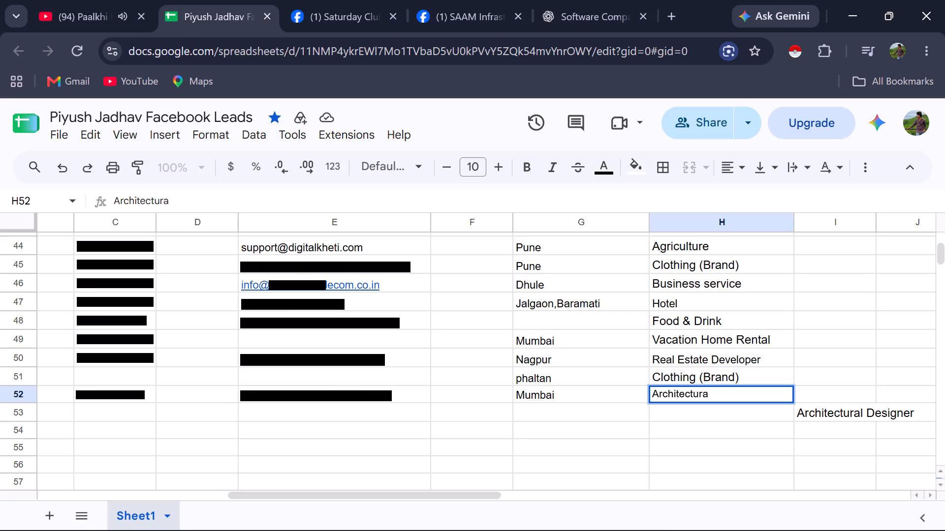
type("l Designer")
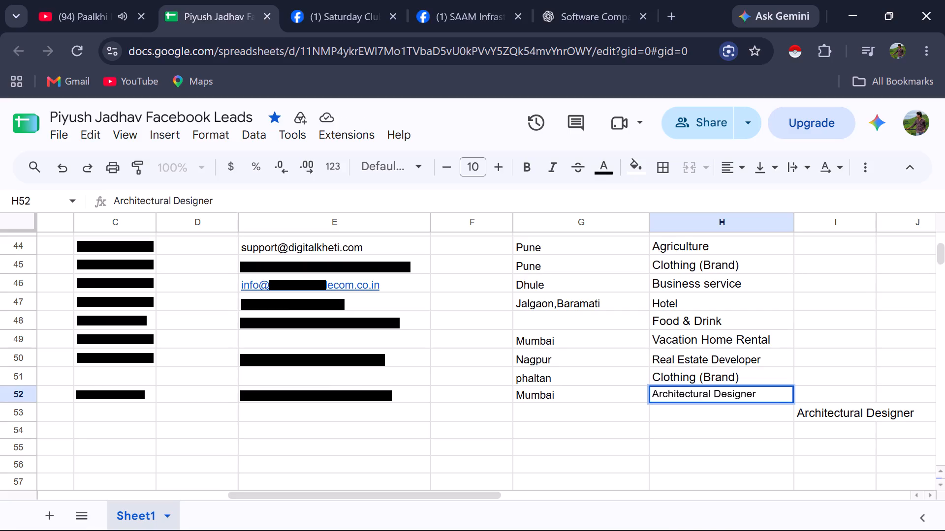
Delete the stray "Architectural Designer" text from cell I53.
left_click(837, 413)
key("Delete")
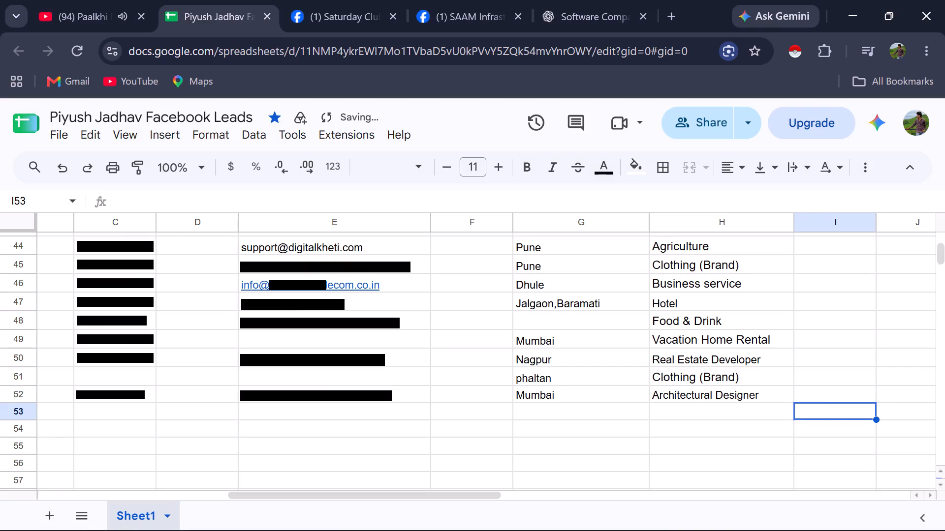
Select the empty business-name cell A53, below SAAM Infrastructures, for the next lead.
left_click(755, 429)
scroll(583, 428, "right", 7)
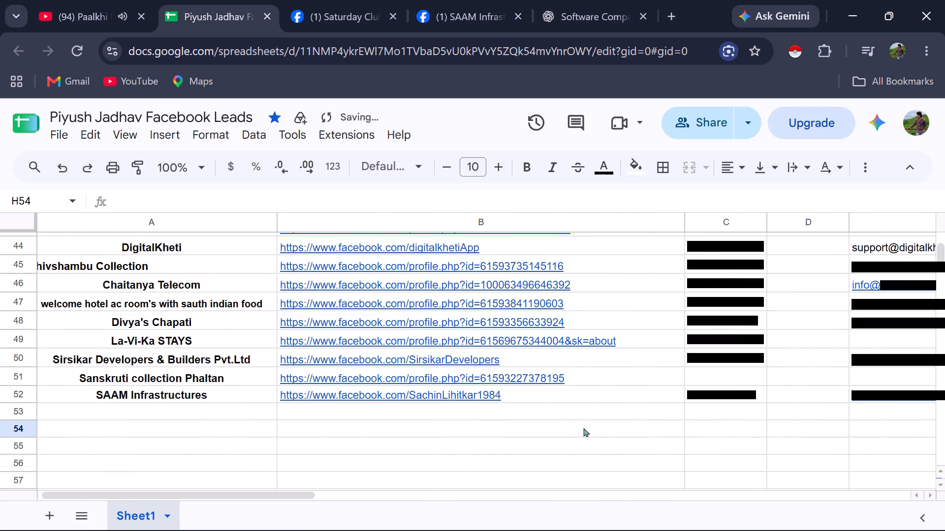
left_click(212, 413)
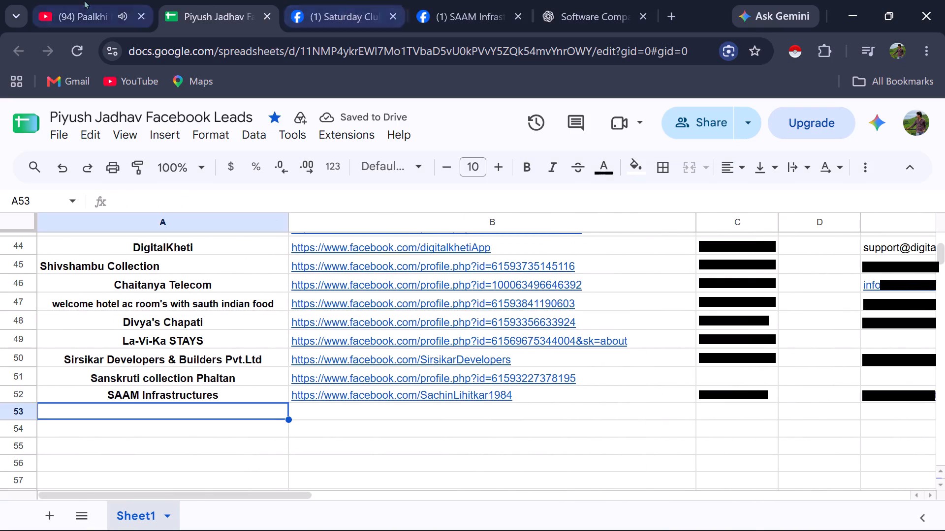
Switch to the YouTube tab.
left_click(84, 0)
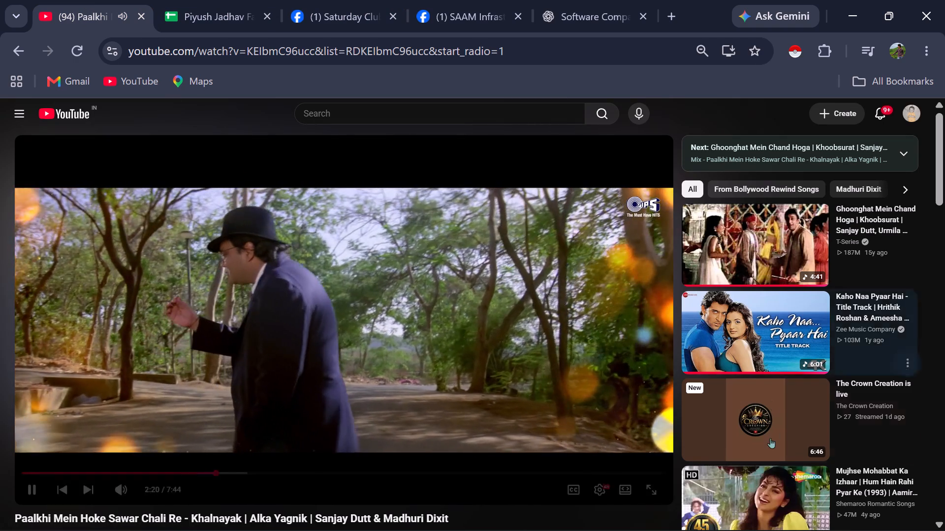
Look through the recommended videos listed alongside the playing song for something else to play.
scroll(770, 438, "down", 3)
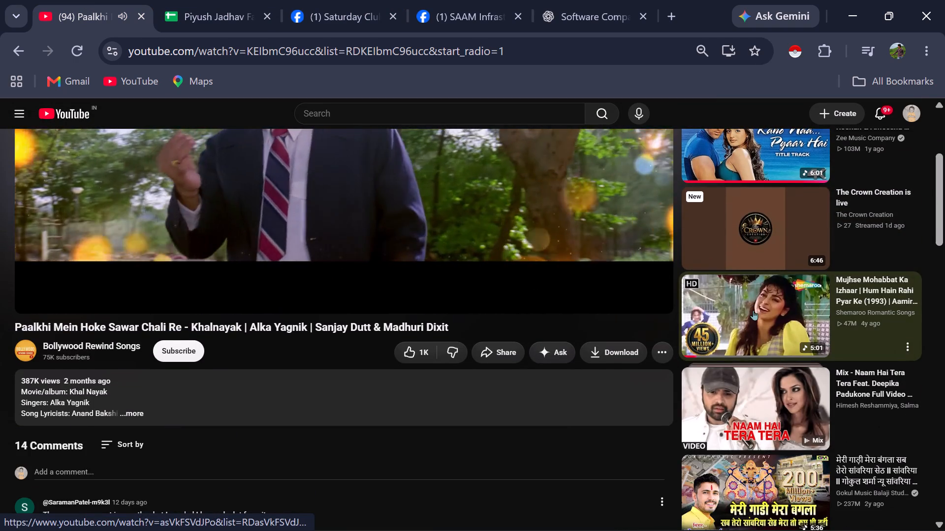
scroll(753, 310, "down", 3)
scroll(740, 430, "down", 15)
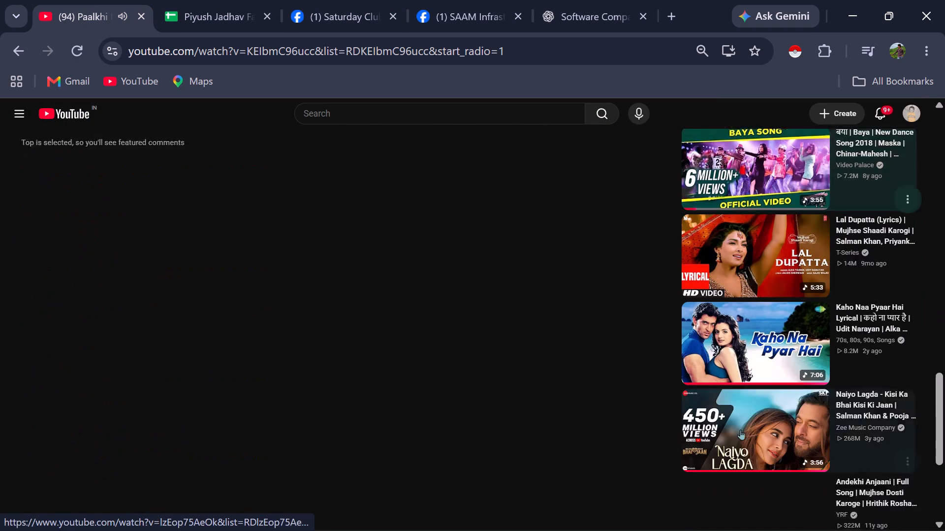
scroll(740, 430, "down", 3)
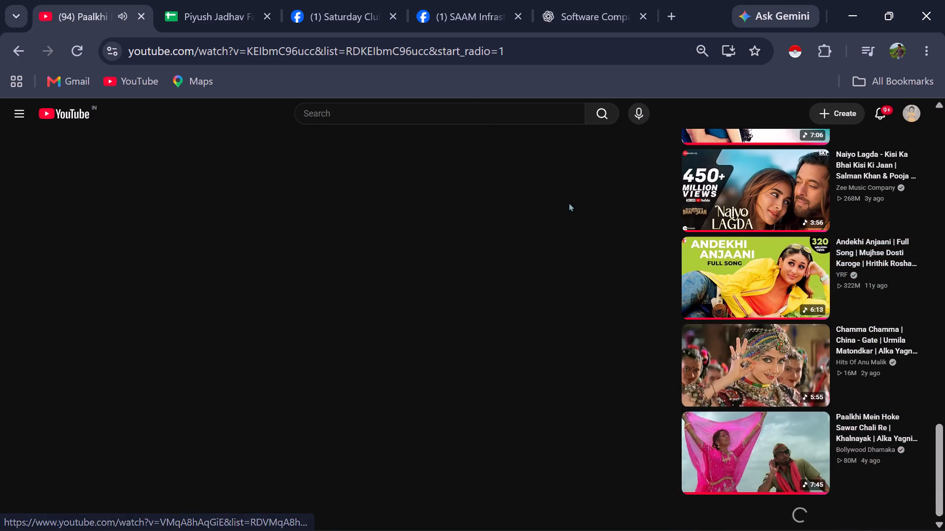
Search YouTube for "ashek" and play the "Ashke (Music Video) Karan Aujla" result.
left_click(471, 112)
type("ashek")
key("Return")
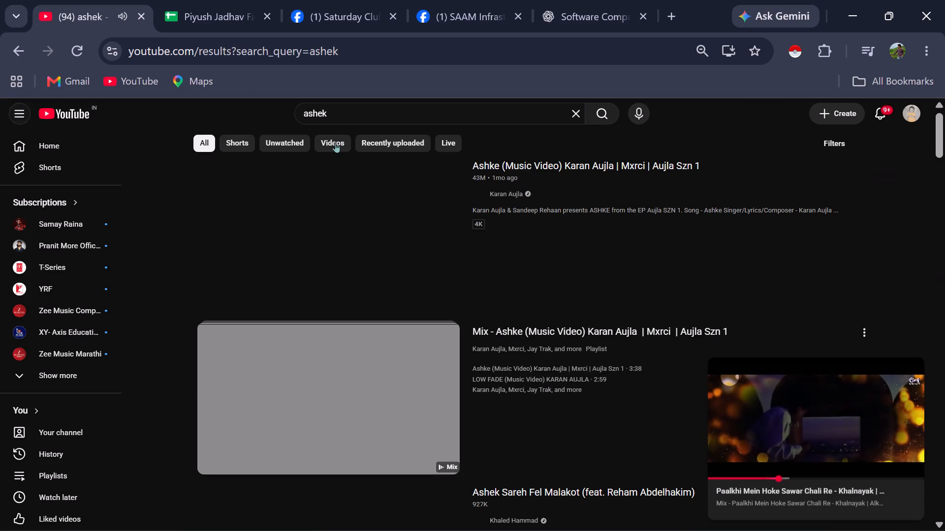
left_click(354, 252)
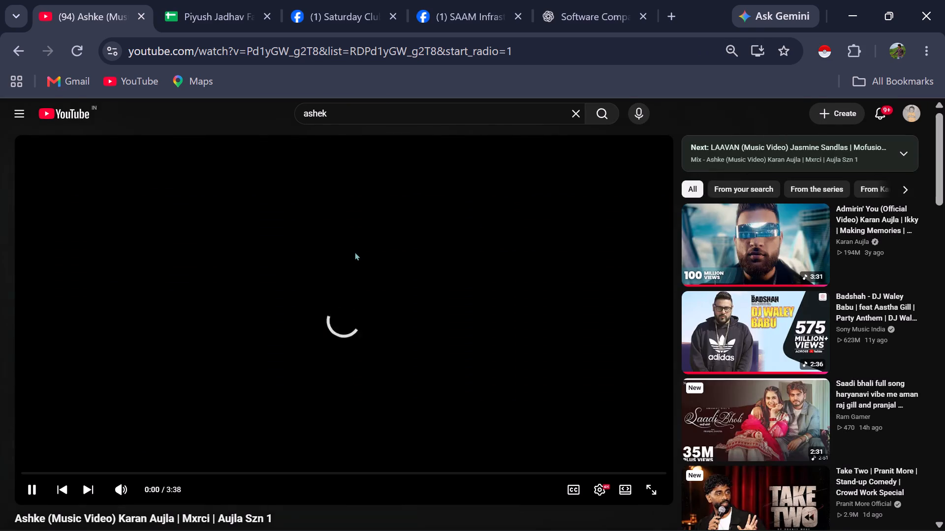
Skip the Ashke music video forward past its opening in five 5-second jumps.
key("Right")
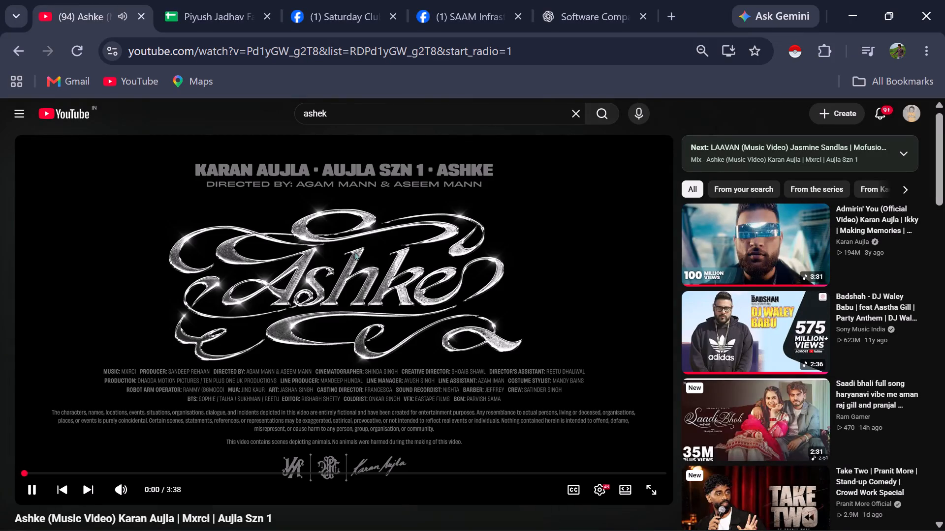
key("Right")
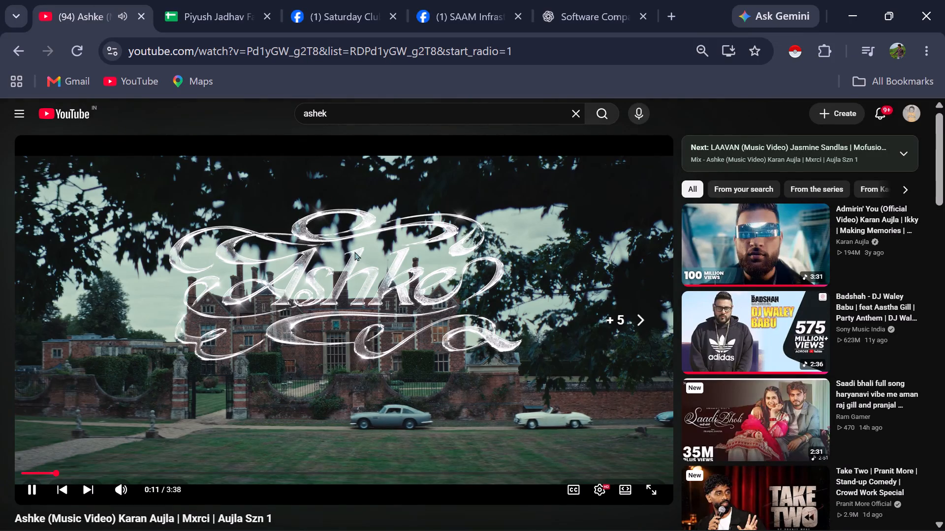
key("Right")
key("Right")
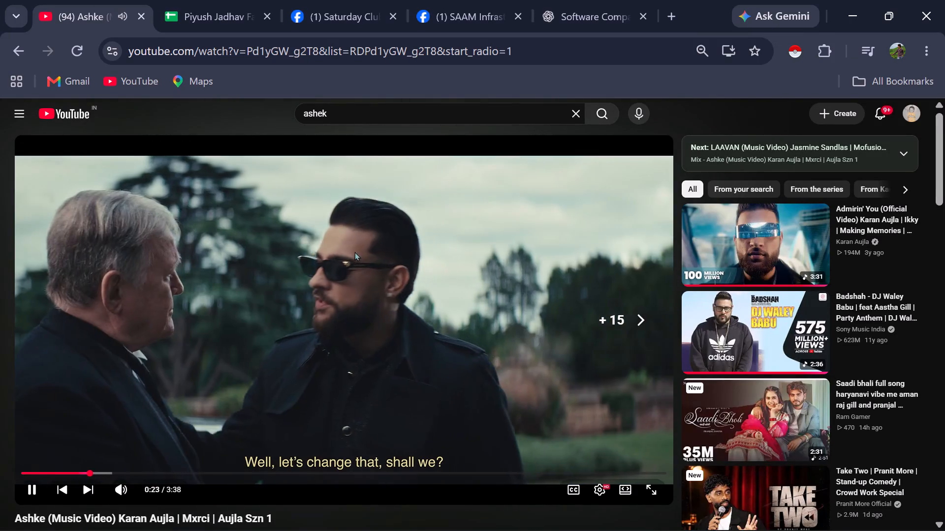
key("Right")
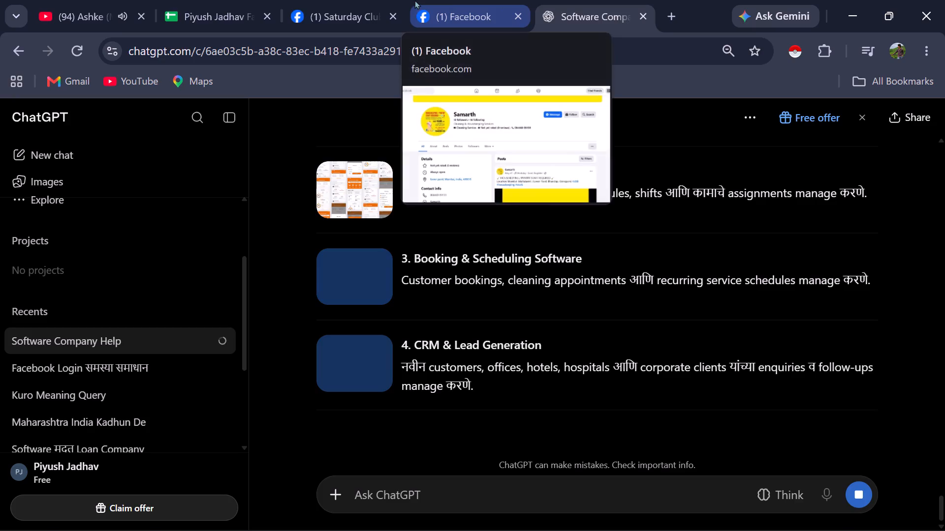
Copy the Samarth Facebook page's link into cell B53 of the leads sheet.
left_click(454, 10)
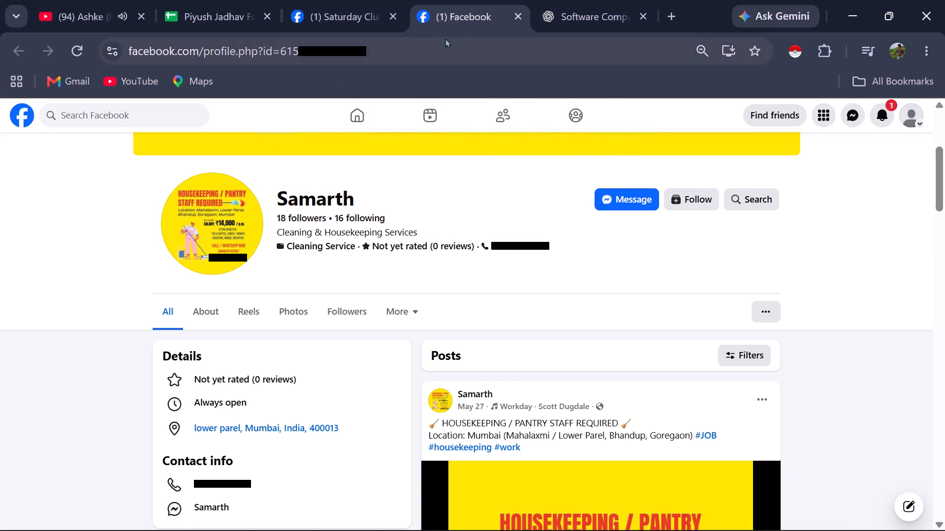
left_click(391, 50)
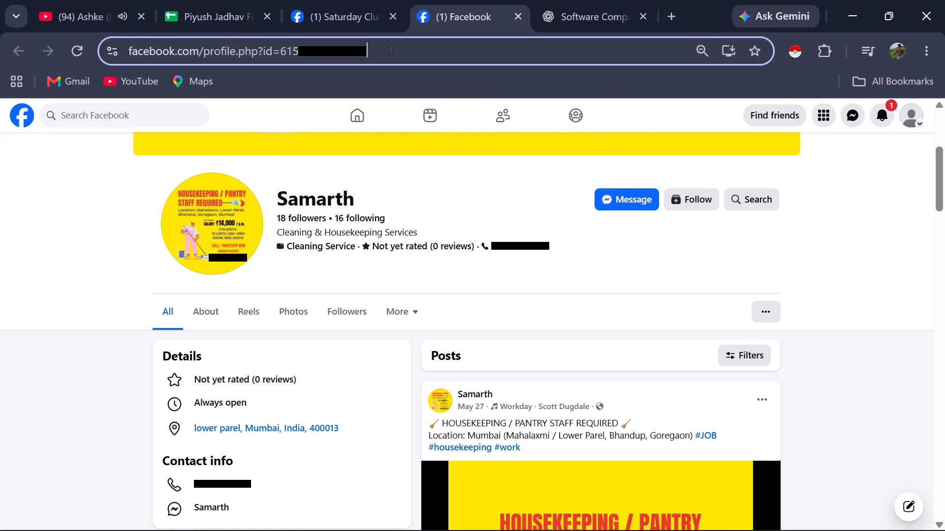
key("ctrl+c")
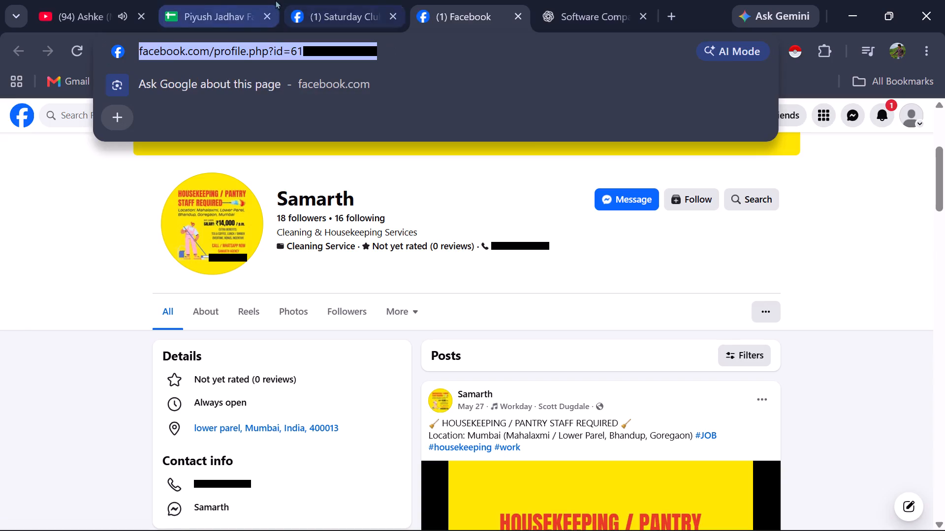
left_click(202, 0)
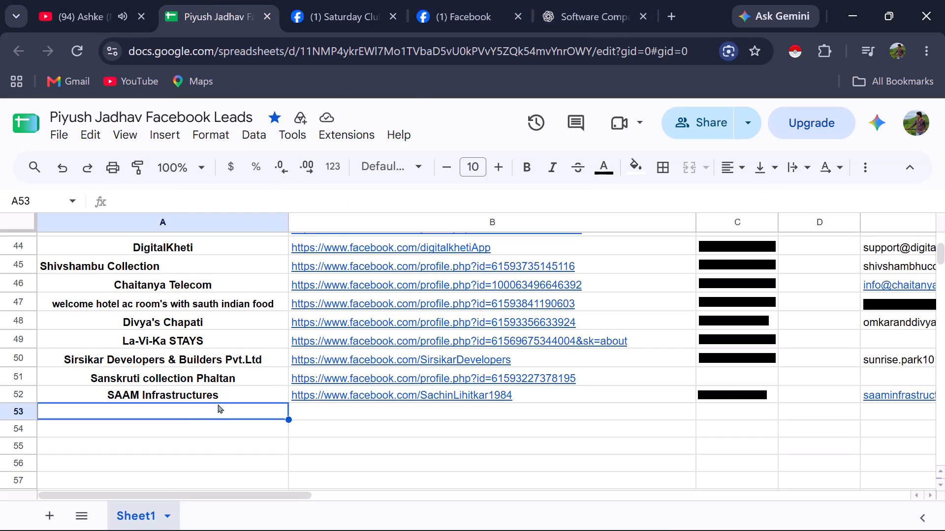
left_click(357, 415)
key("ctrl+v")
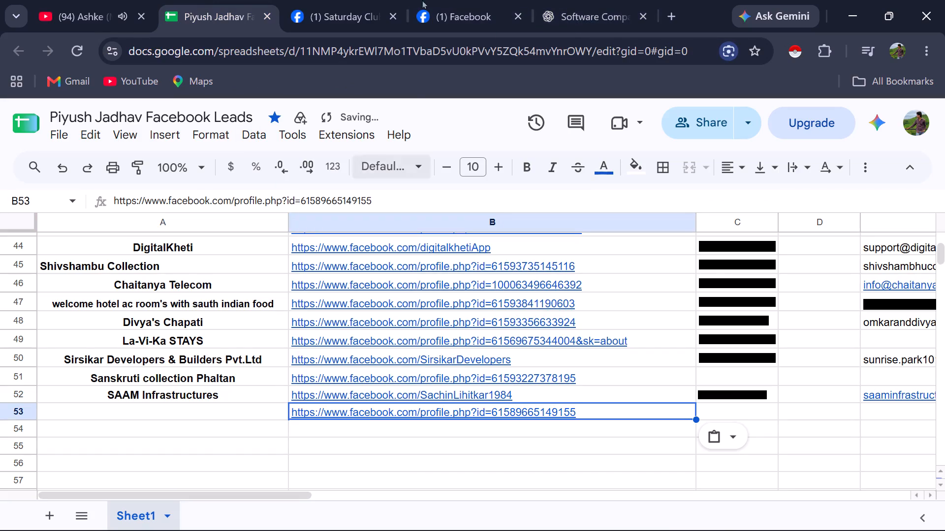
Copy the business name "Samarth" from its Facebook page into cell A53 and set its font size to 10.
left_click(480, 0)
left_click(349, 196)
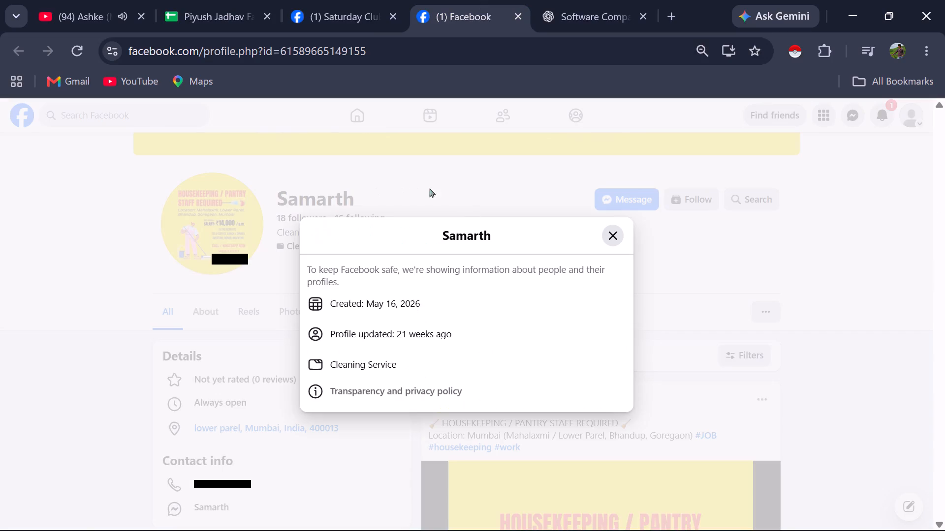
left_click_drag(519, 232, 414, 243)
key("ctrl+c")
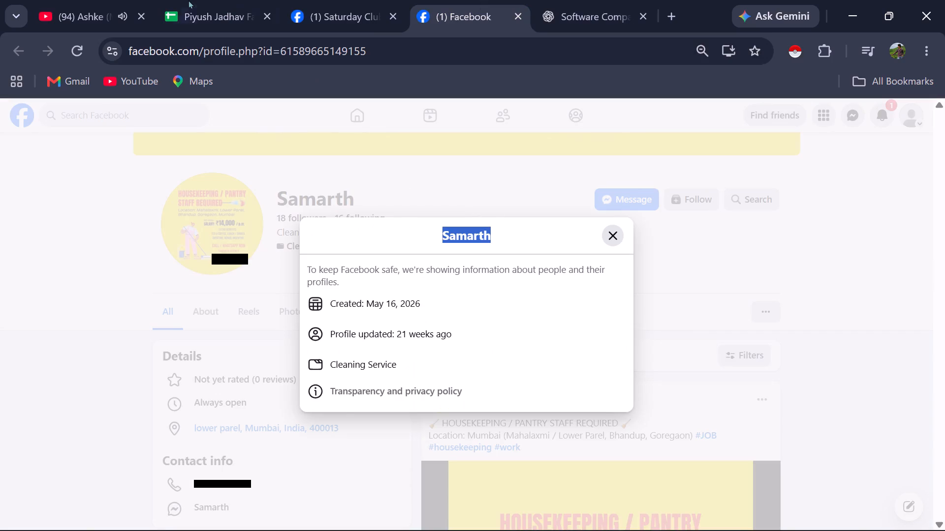
left_click(188, 0)
left_click(177, 412)
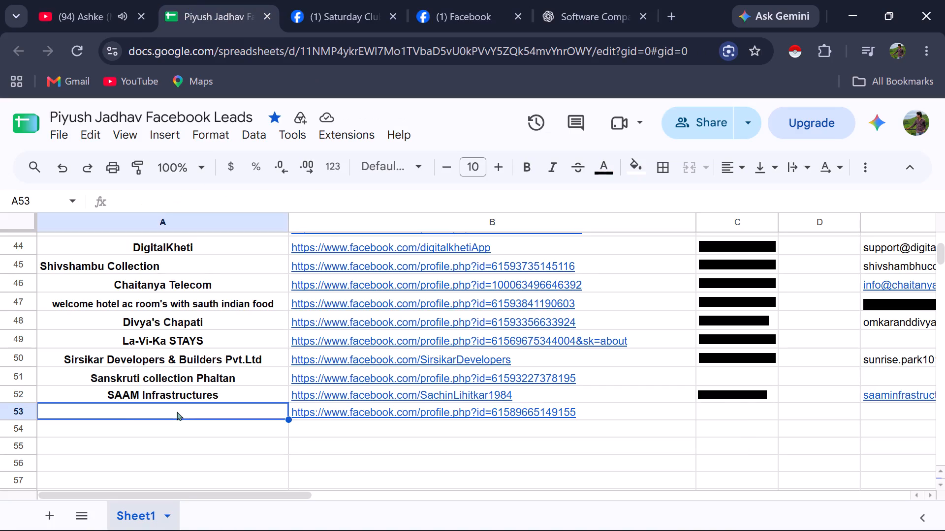
key("ctrl+v")
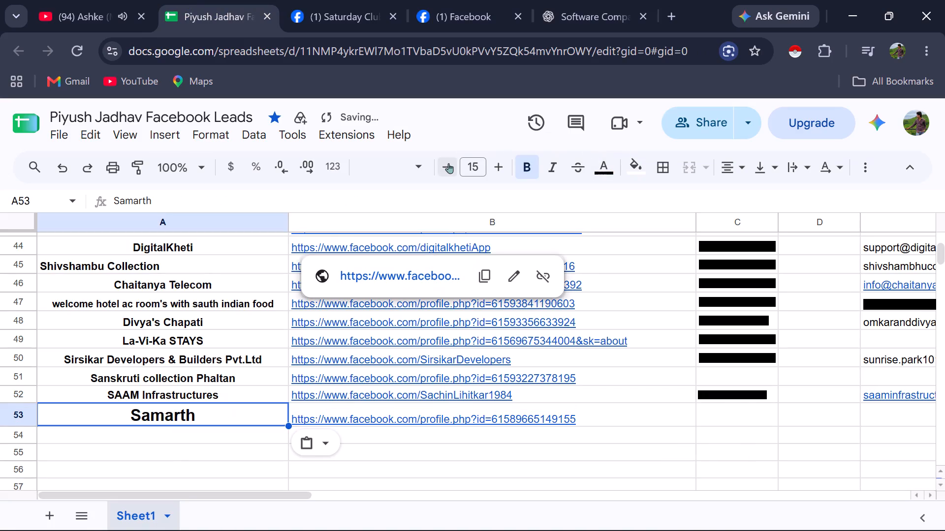
triple_click(443, 167)
double_click(443, 167)
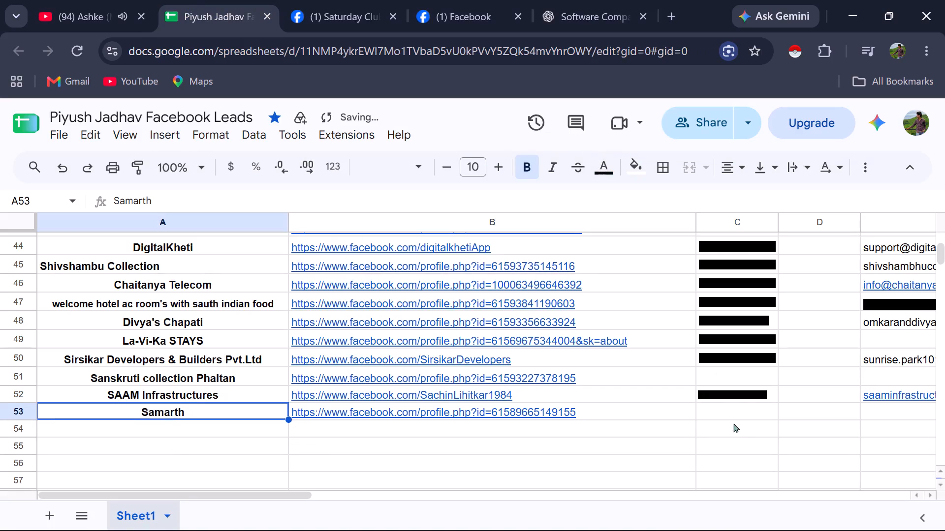
Copy the phone number from the Contact info on Samarth's Facebook page and return to the leads sheet.
left_click(725, 413)
left_click(449, 0)
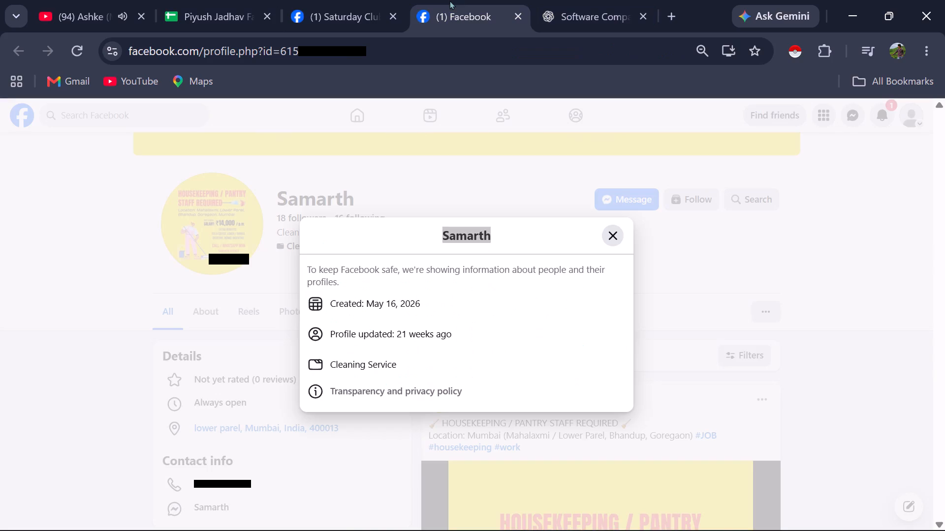
left_click(651, 332)
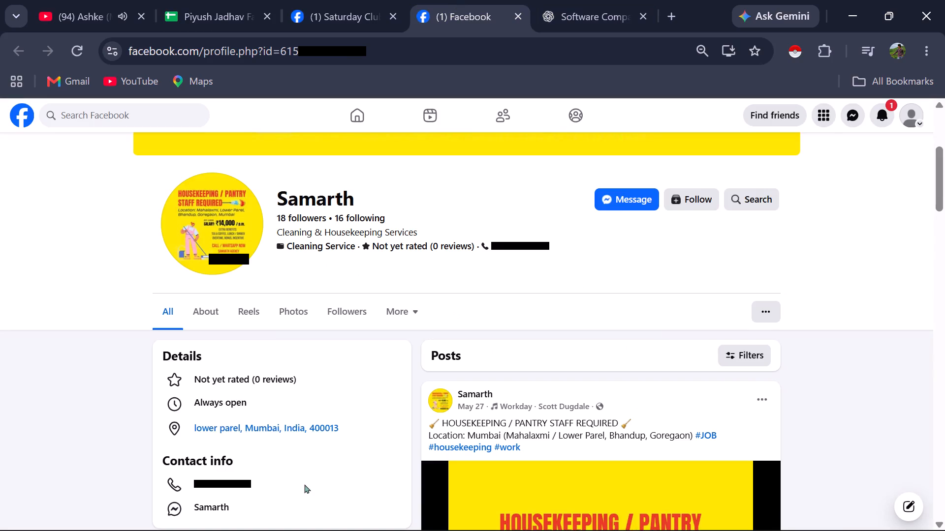
scroll(304, 484, "down", 2)
left_click_drag(267, 374, 199, 389)
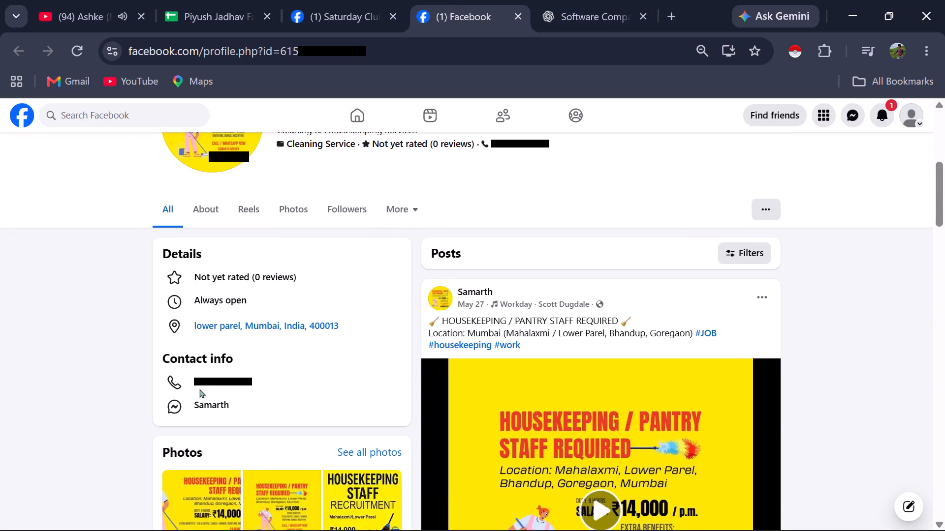
left_click_drag(199, 389, 192, 383)
key("ctrl+c")
scroll(361, 302, "up", 2)
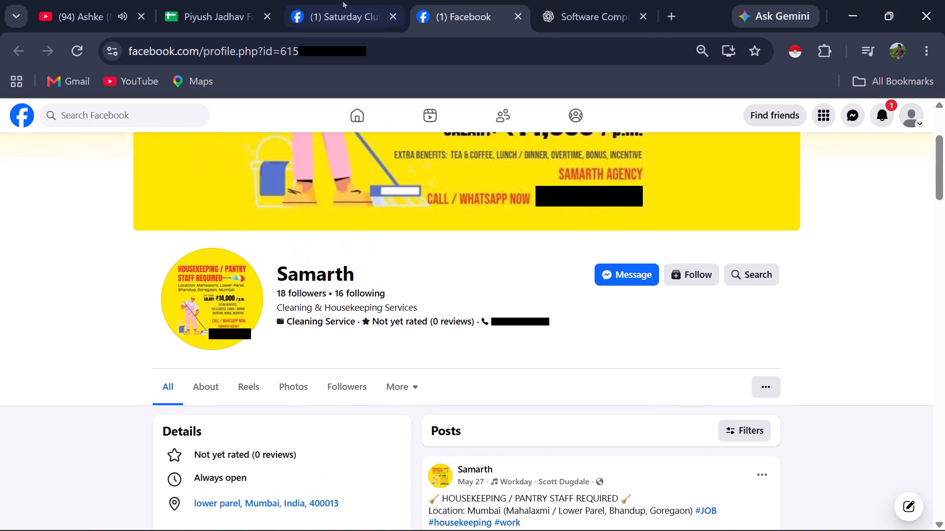
left_click(207, 2)
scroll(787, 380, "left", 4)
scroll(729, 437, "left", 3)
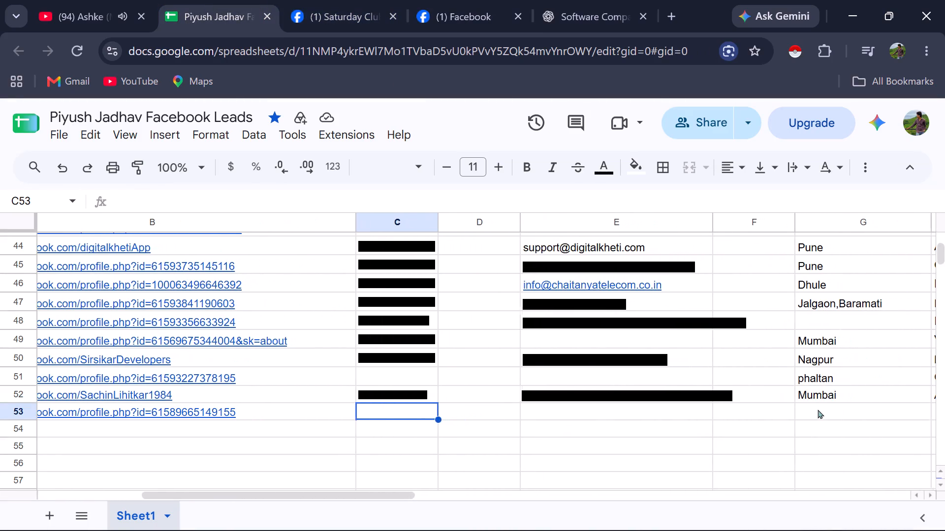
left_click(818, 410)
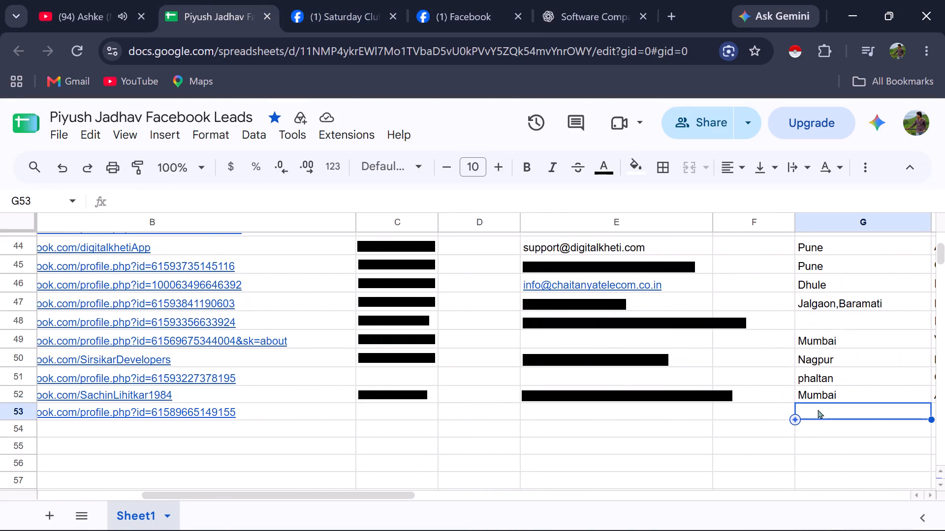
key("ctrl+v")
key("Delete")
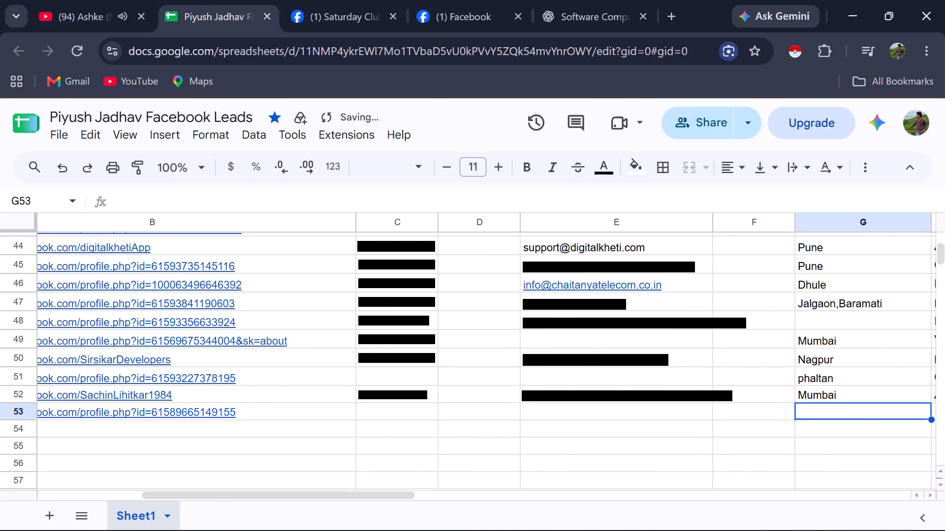
Paste the copied phone number into cell C53 of the Samarth row.
left_click(414, 414)
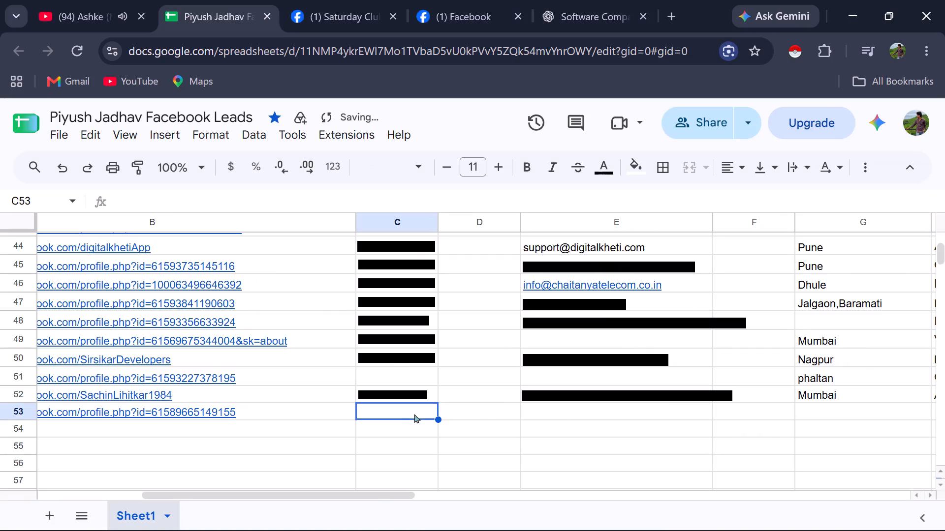
key("ctrl+v")
Enter "Mumbai" as Samarth's city in cell G53.
left_click(827, 410)
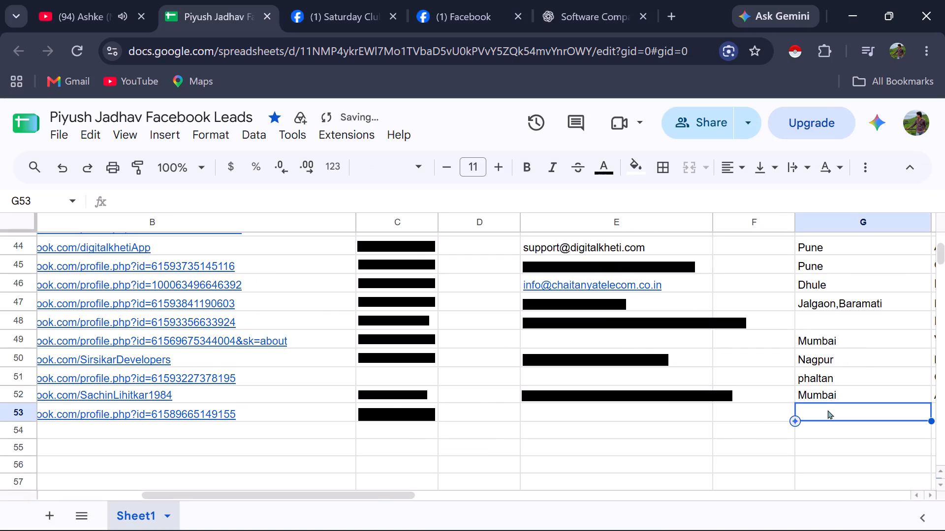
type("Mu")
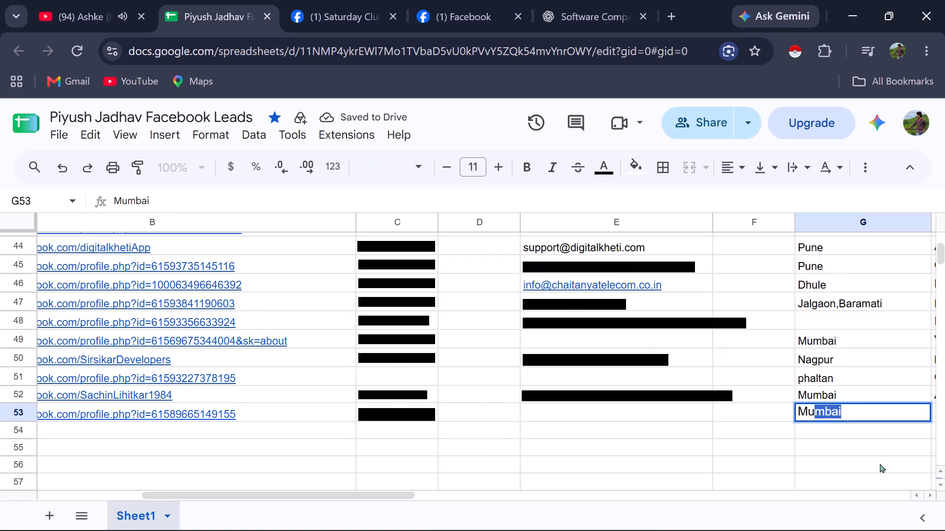
left_click(880, 464)
Enter "Cleaning and Hoskeeping" as Samarth's business category in cell H53.
scroll(880, 464, "left", 3)
left_click(816, 417)
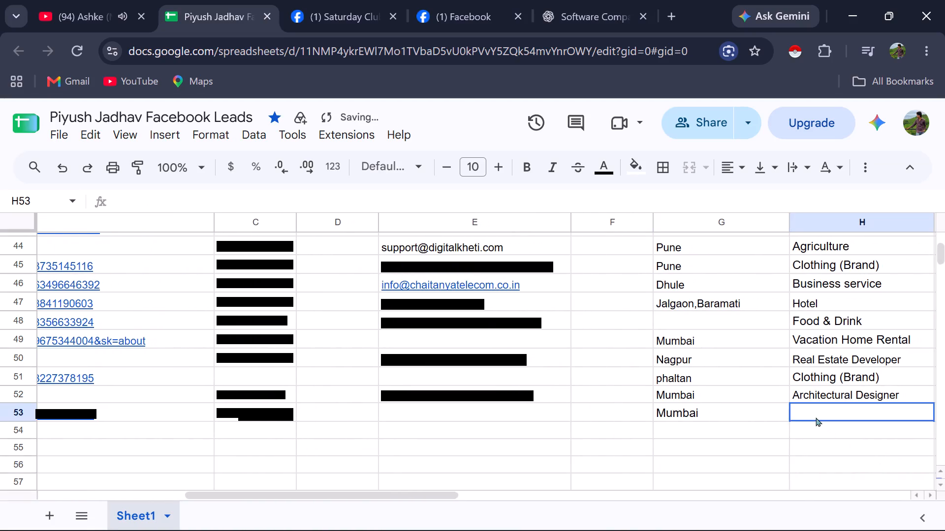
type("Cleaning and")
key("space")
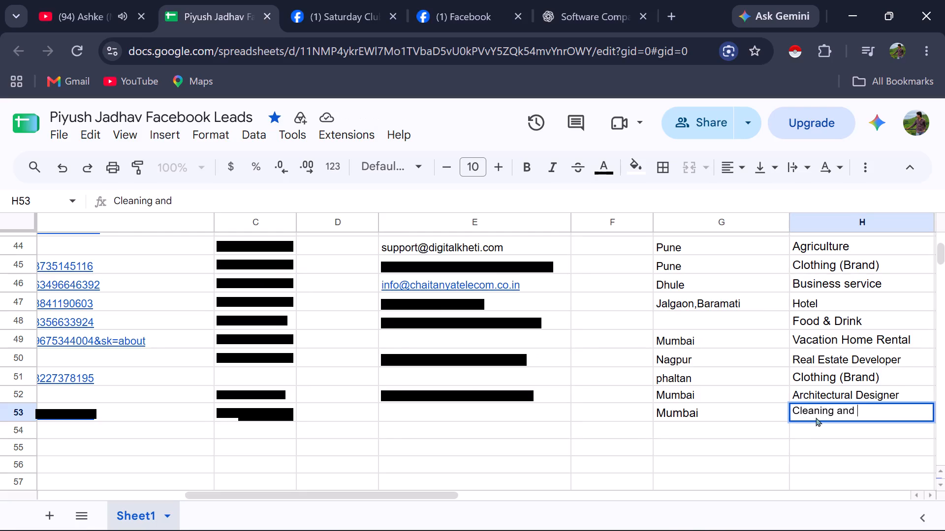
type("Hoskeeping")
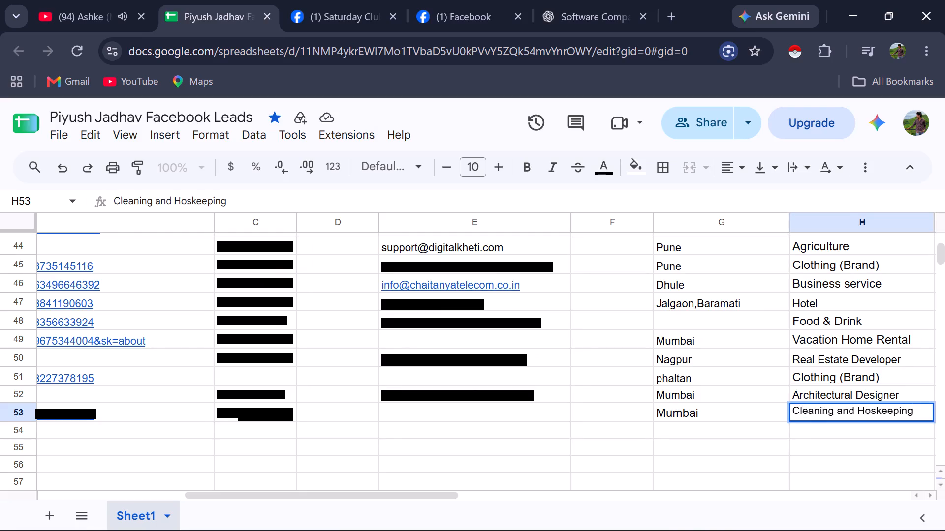
Check the category and intro in the About section of Samarth's Facebook page.
left_click(466, 0)
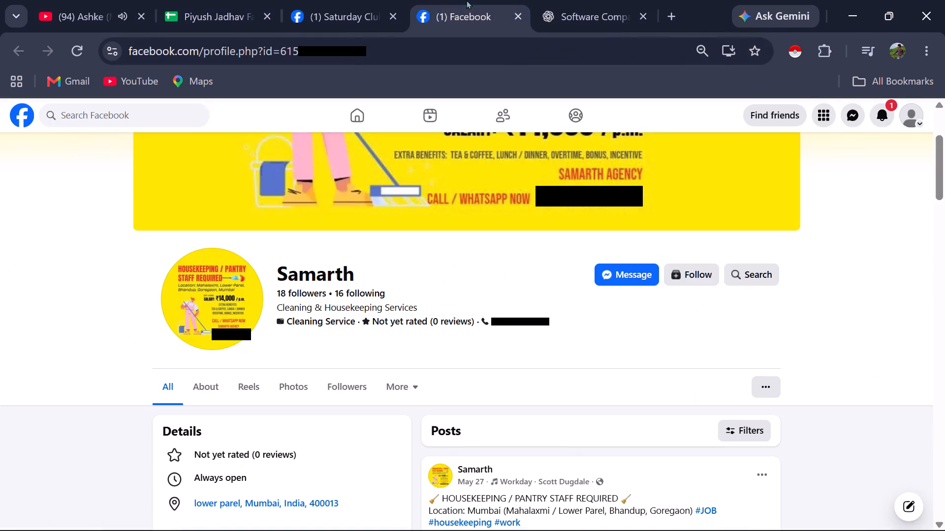
left_click(224, 388)
scroll(242, 420, "down", 2)
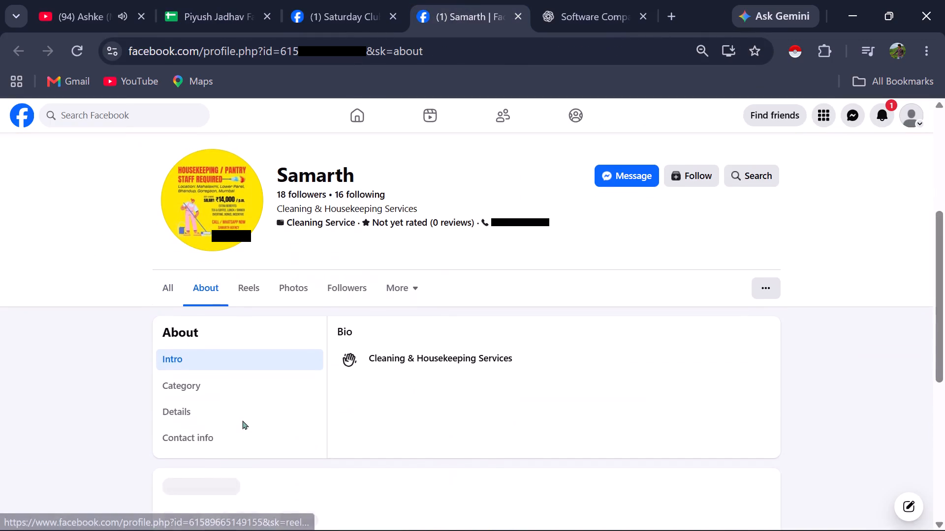
left_click(190, 365)
left_click(193, 374)
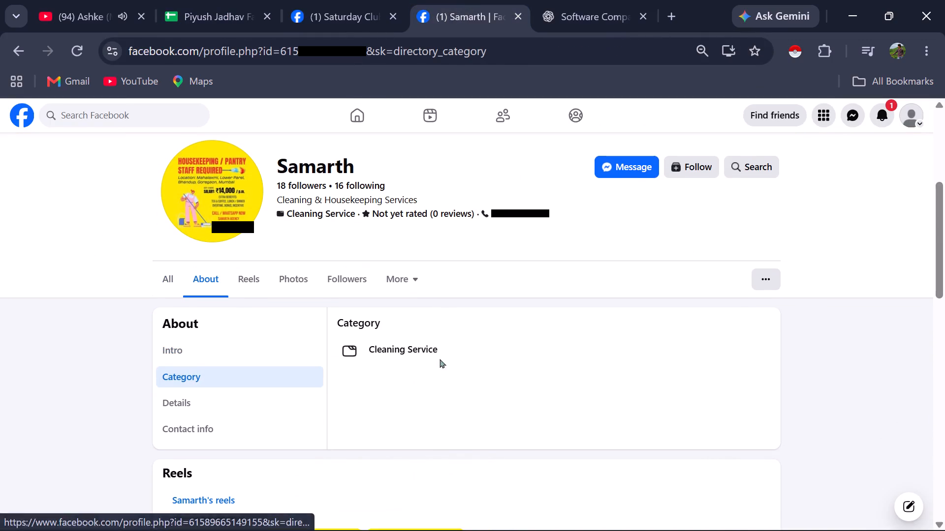
left_click(246, 357)
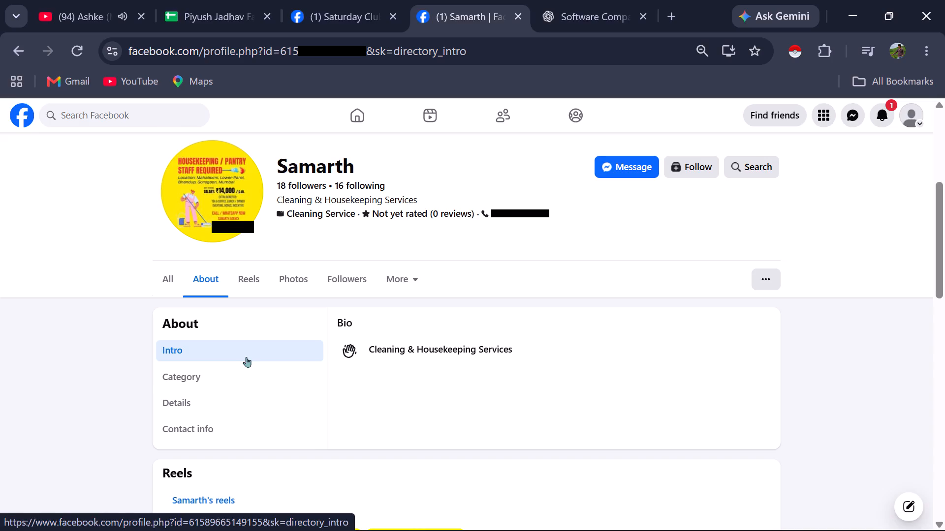
Switch to YouTube, play the suggested Karan Aujla video "Admirin' You (Official Video)", and skip forward.
left_click(231, 12)
left_click(98, 3)
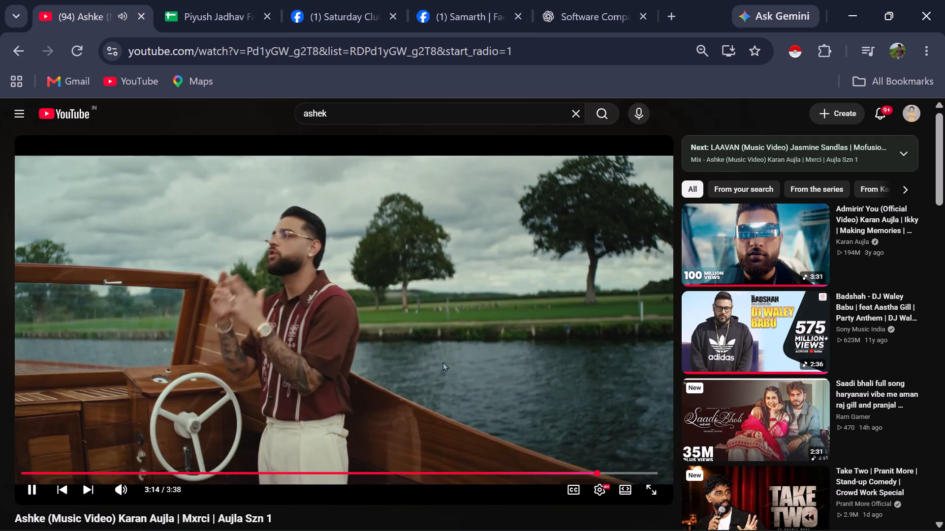
scroll(481, 422, "down", 2)
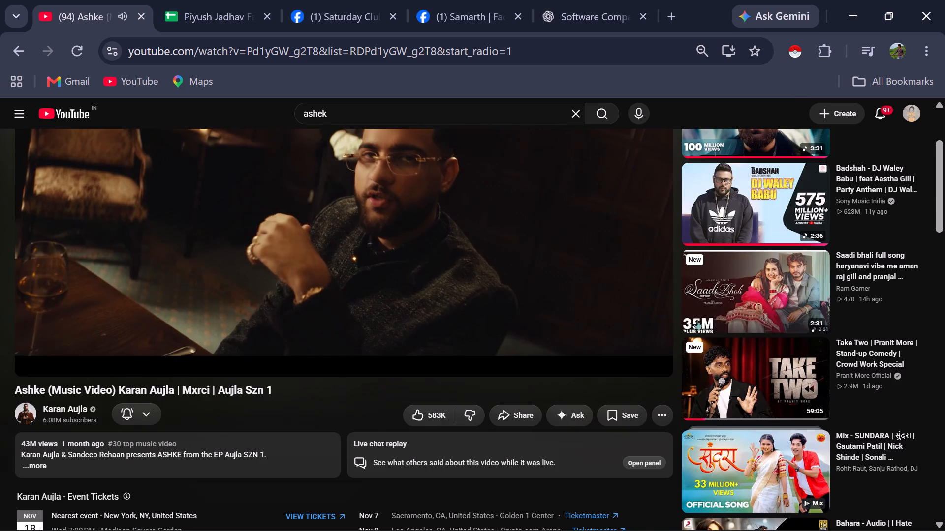
scroll(714, 302, "up", 3)
left_click(761, 235)
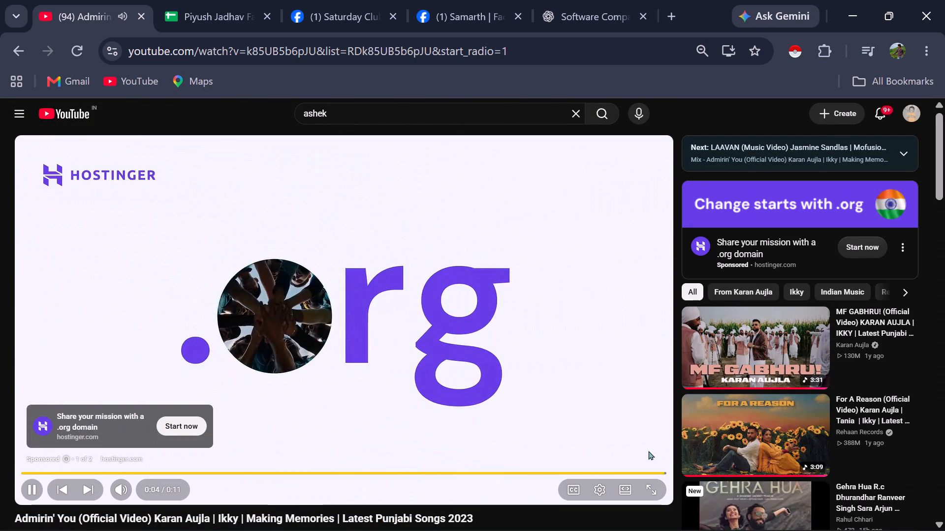
left_click(648, 450)
key("Right")
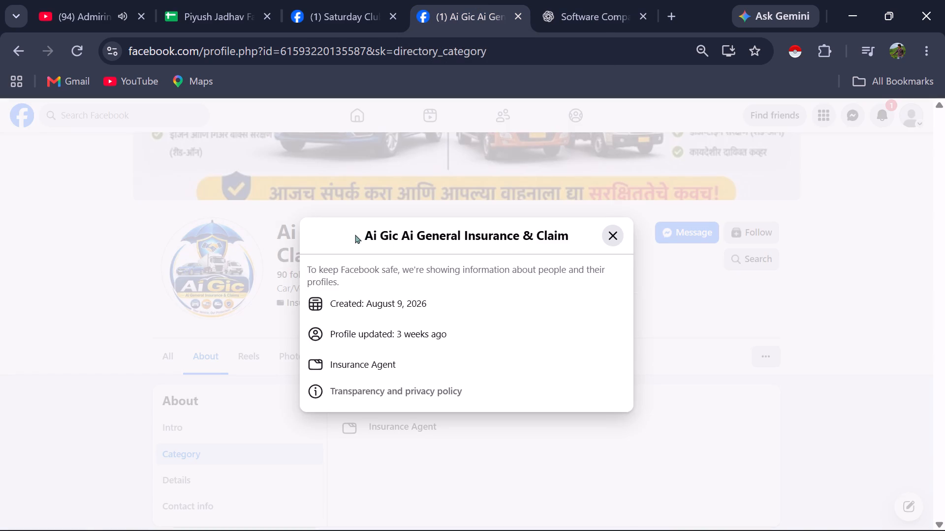
Copy the business name "Ai Gic Ai General Insurance & Claim" from its Facebook profile into cell A54 of the leads sheet.
left_click_drag(355, 235, 558, 239)
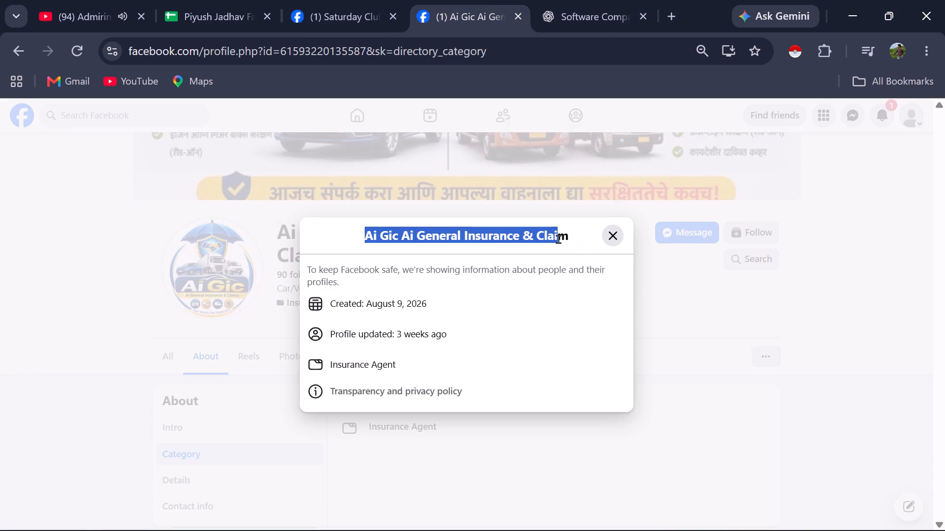
left_click_drag(558, 239, 578, 236)
key("ctrl+c")
left_click(609, 239)
scroll(549, 272, "up", 1)
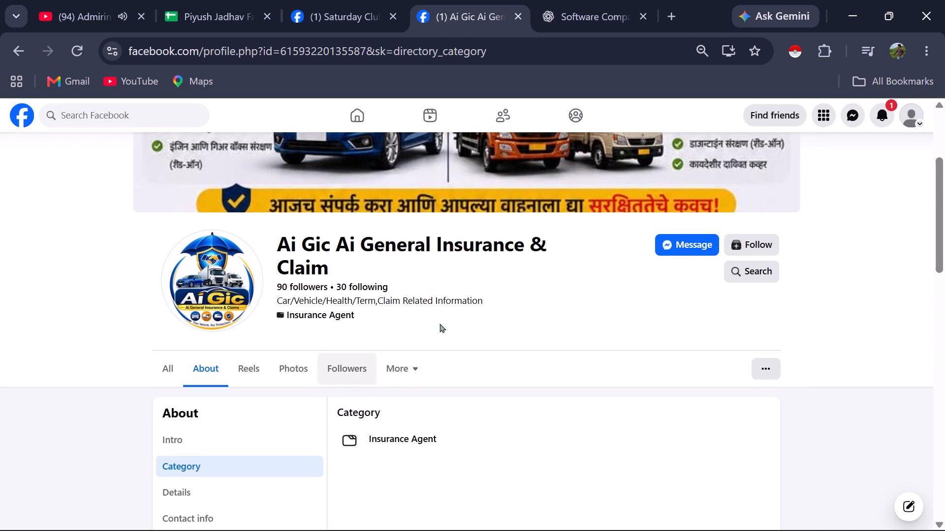
scroll(460, 320, "up", 5)
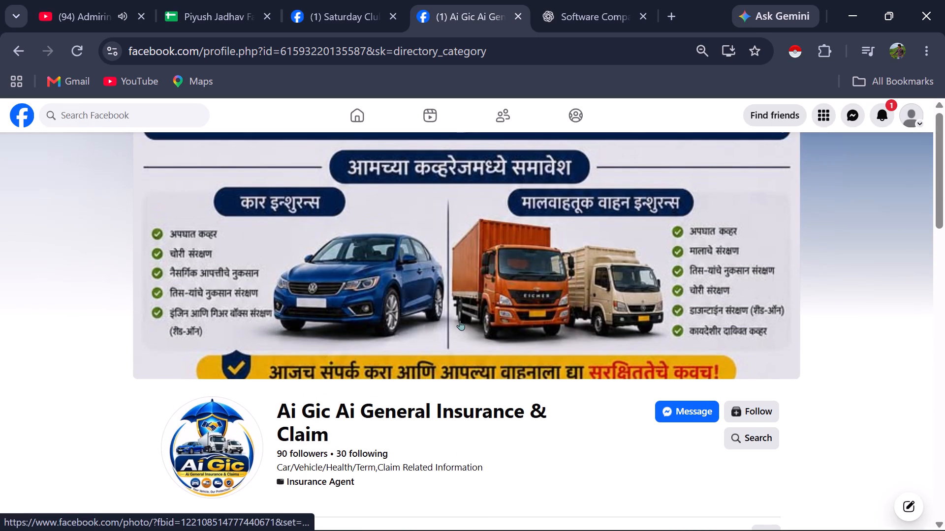
left_click(217, 4)
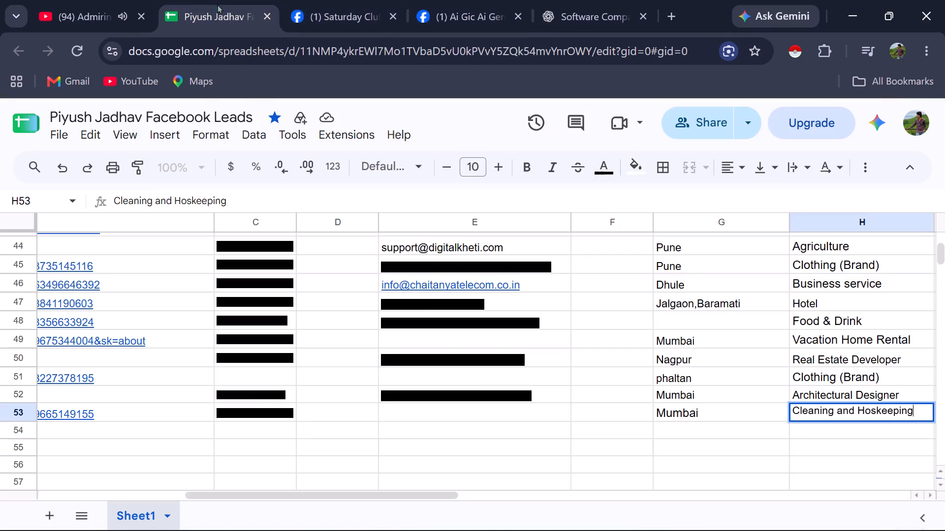
left_click(267, 453)
scroll(267, 453, "right", 6)
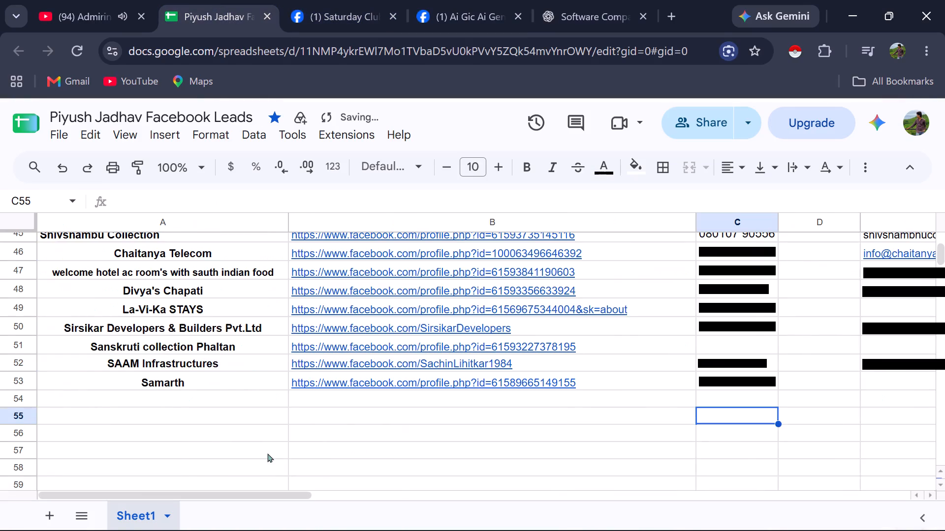
left_click(154, 399)
key("ctrl+v")
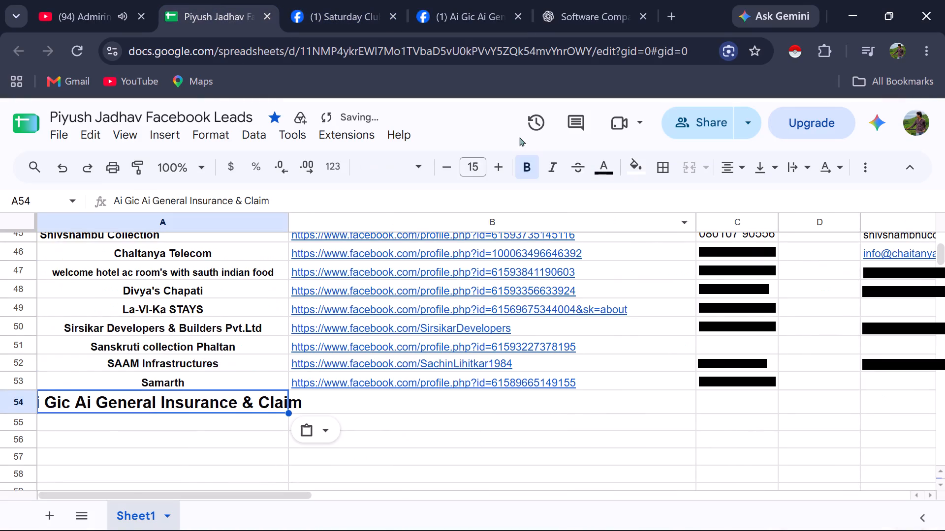
Reduce the font size of the business name in cell A54 to 10.
triple_click(452, 168)
double_click(452, 168)
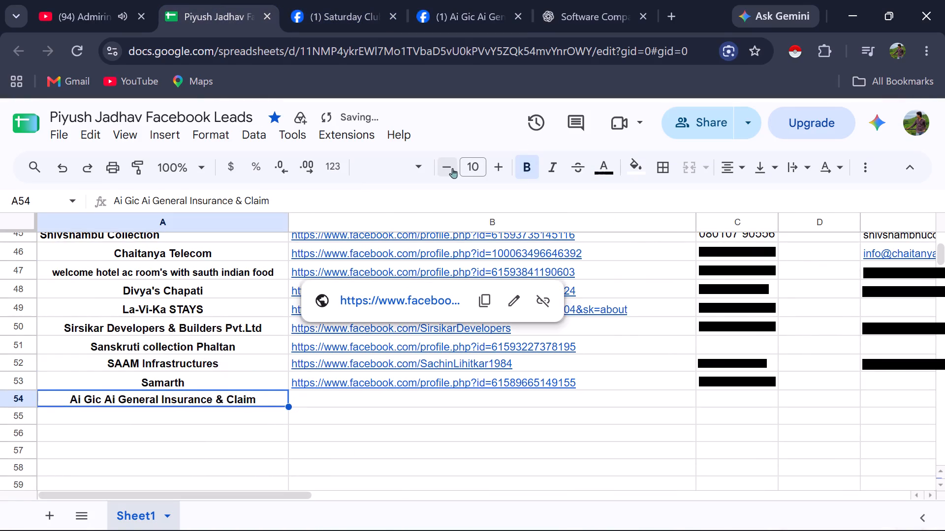
Copy the Facebook profile link of Ai Gic Ai General Insurance & Claim into cell B54 of the leads sheet.
left_click(576, 0)
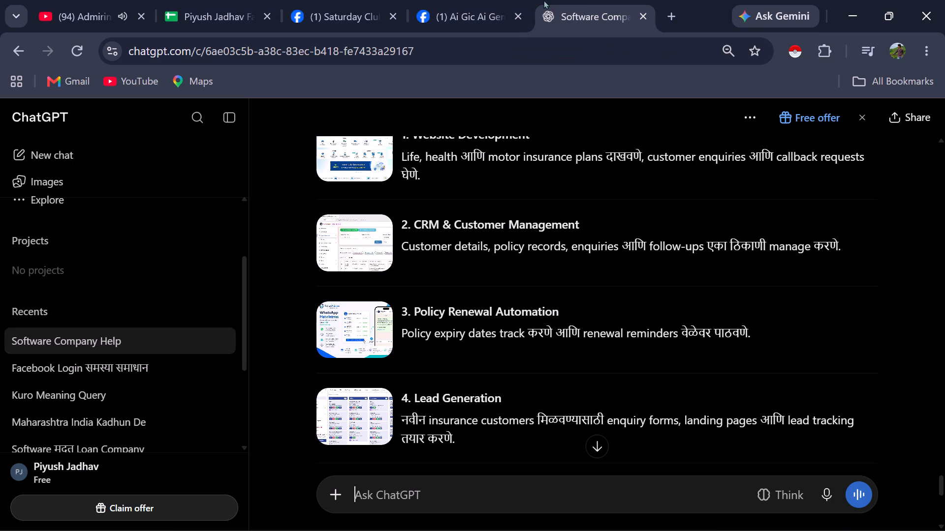
left_click(484, 0)
scroll(380, 207, "down", 1)
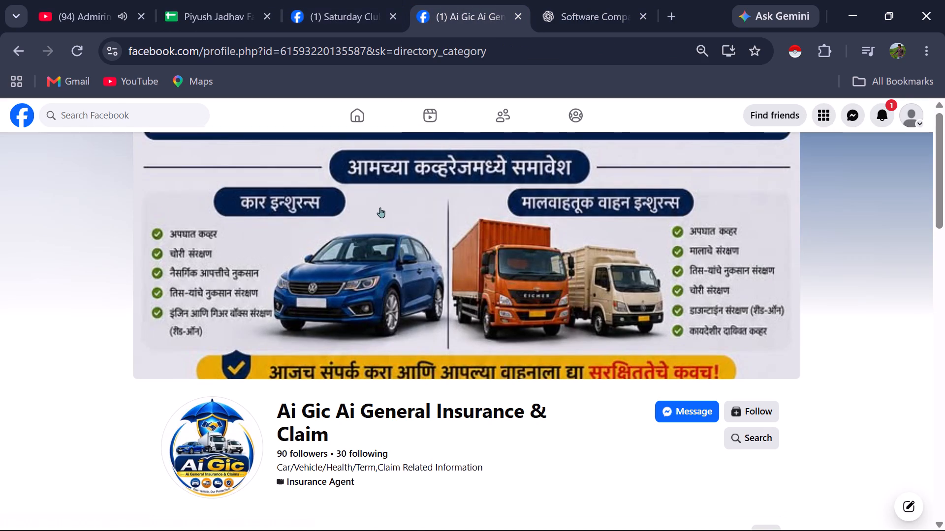
scroll(380, 207, "down", 1)
left_click(515, 55)
key("ctrl+c")
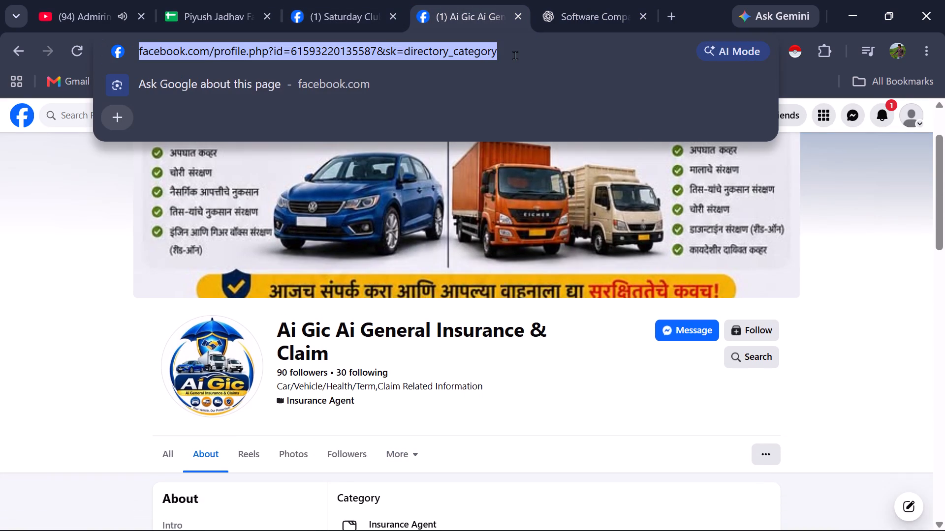
left_click(241, 0)
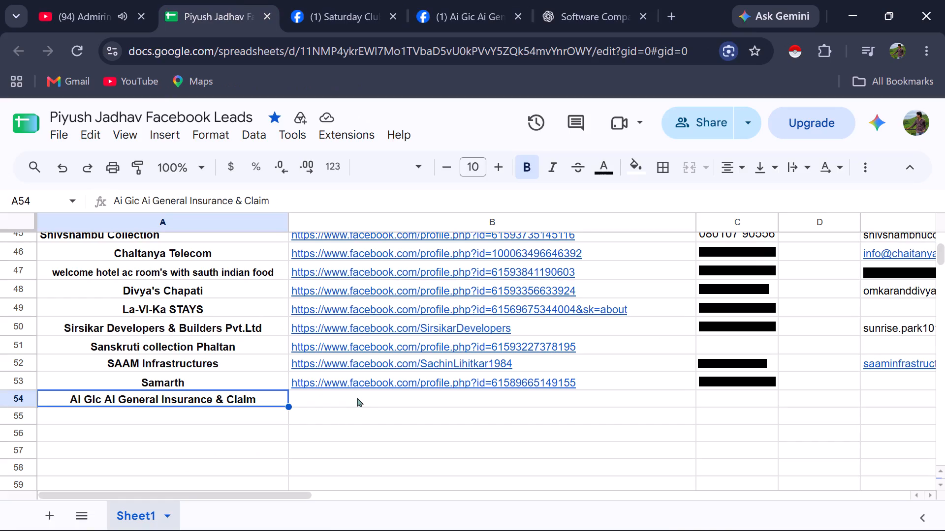
left_click(357, 398)
key("ctrl+v")
left_click(714, 397)
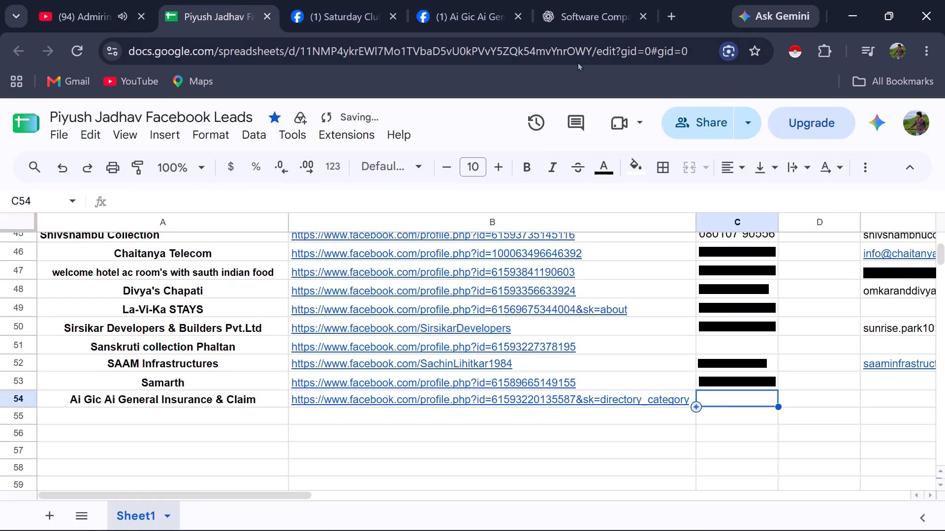
left_click(464, 0)
scroll(291, 431, "down", 4)
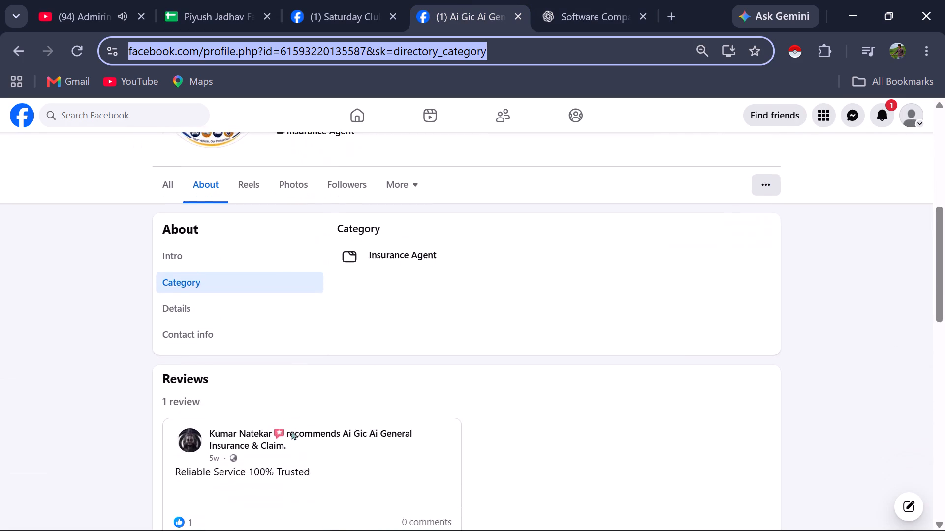
left_click(162, 165)
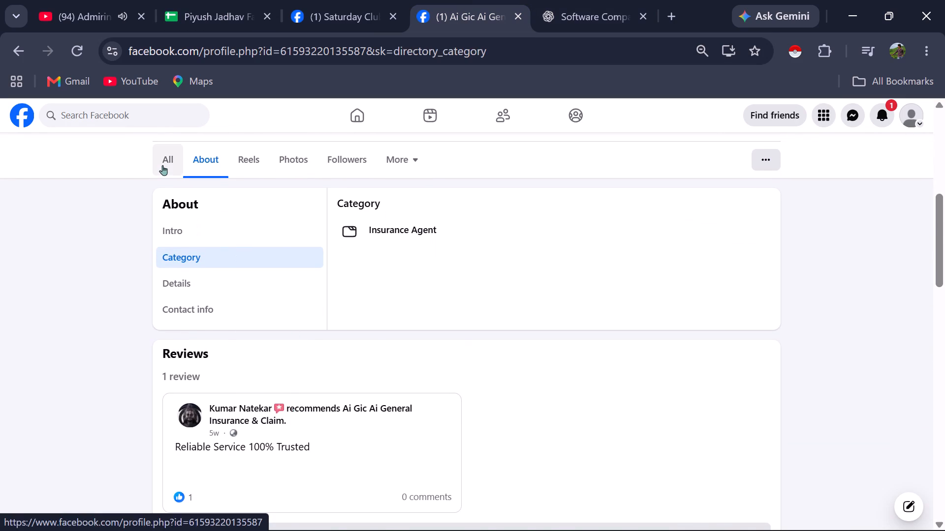
scroll(278, 333, "up", 1)
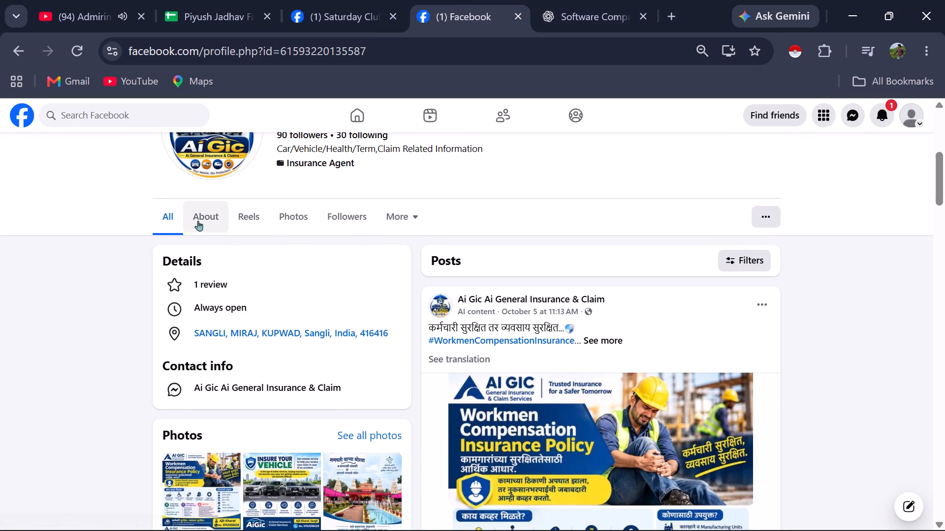
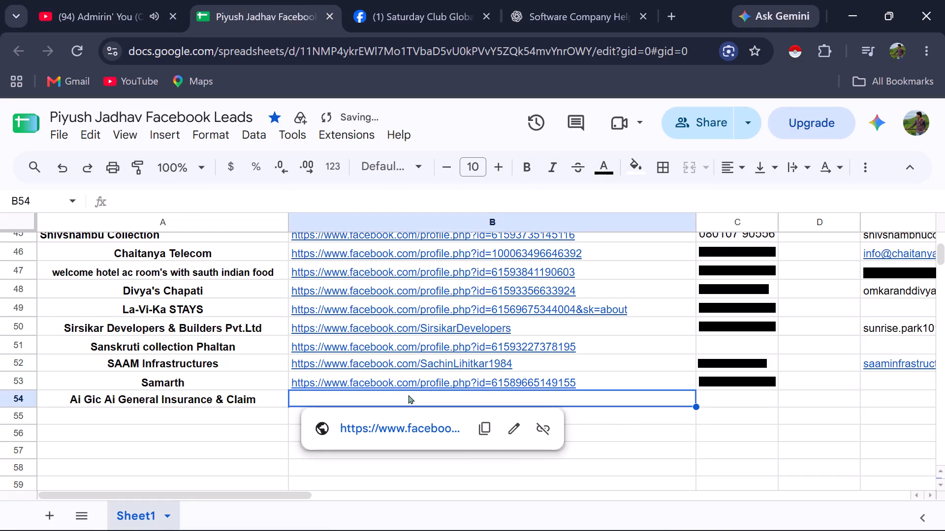
Delete the business name "Ai Gic Ai General Insurance & Claim" from cell A54.
left_click(261, 401)
key("Delete")
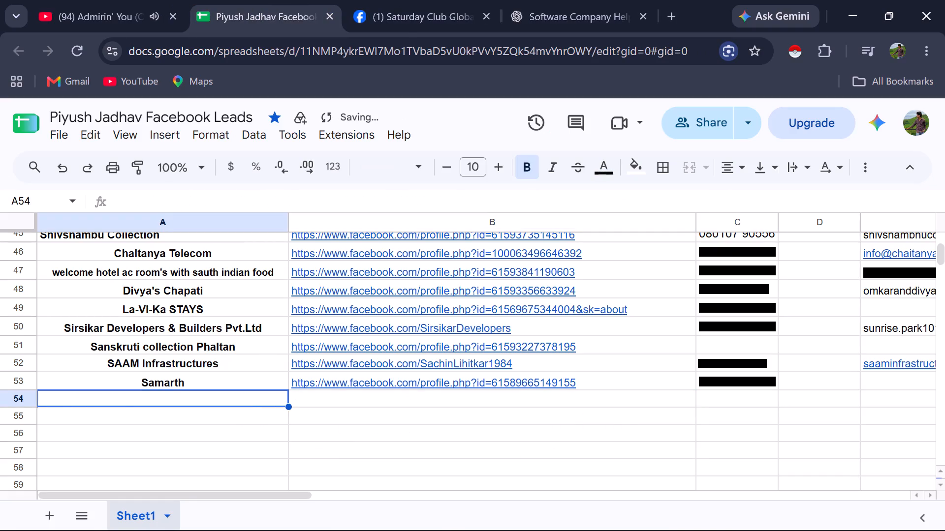
Open Boontalk9 India from the Saturday Club followers list, examine its page for contact details, and close it.
left_click(420, 0)
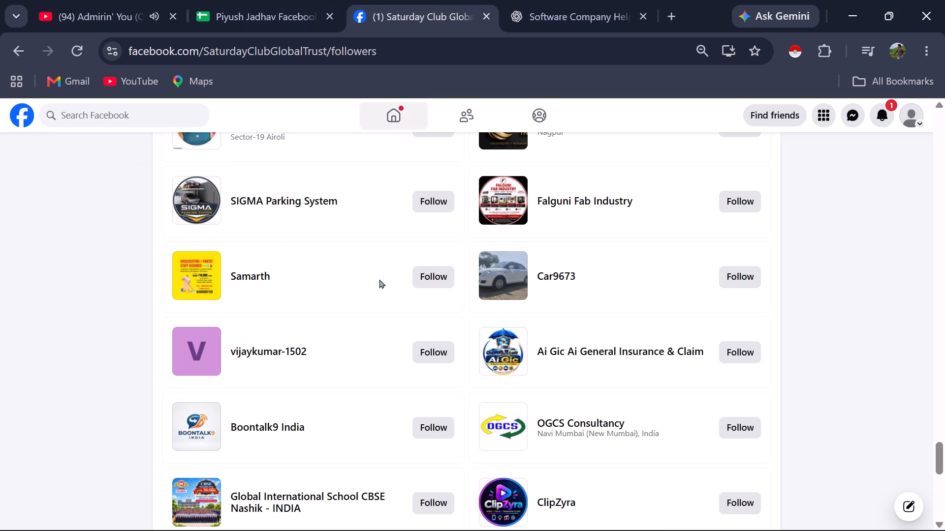
left_click(256, 431, "ctrl")
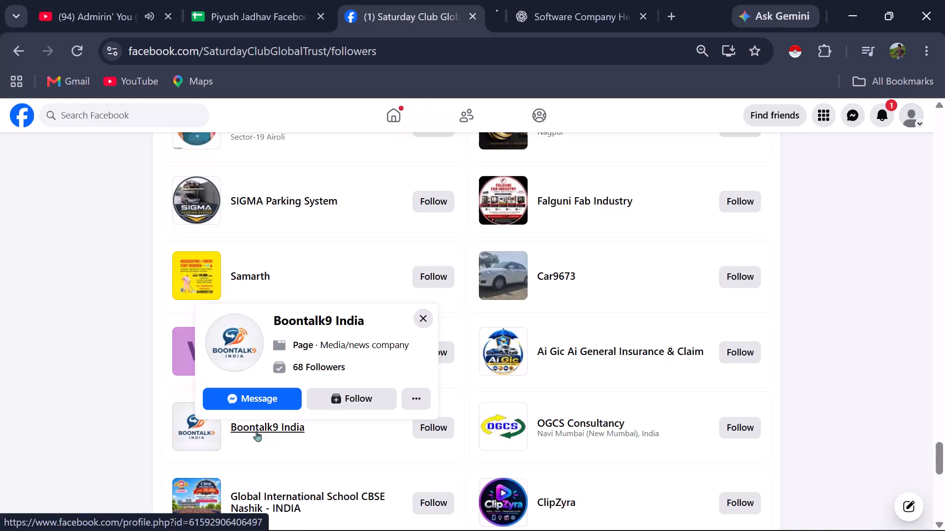
left_click(457, 0)
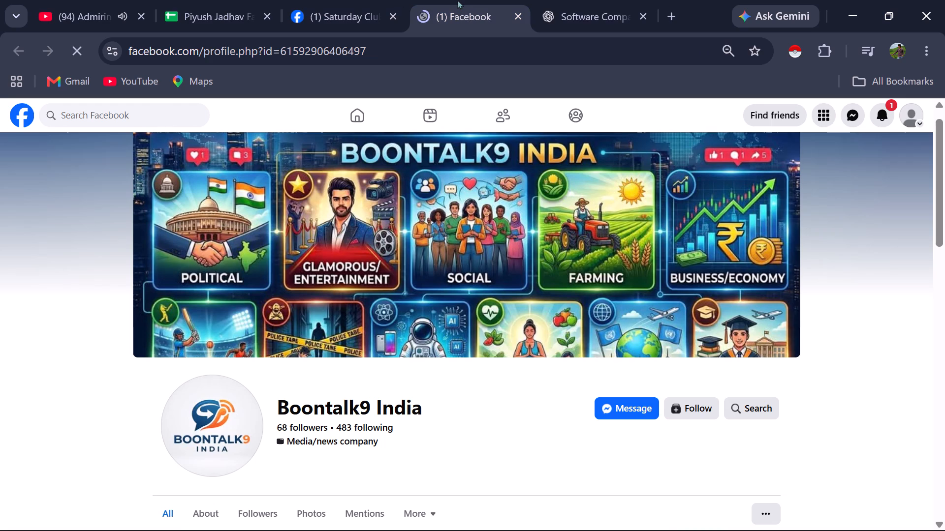
scroll(426, 359, "down", 5)
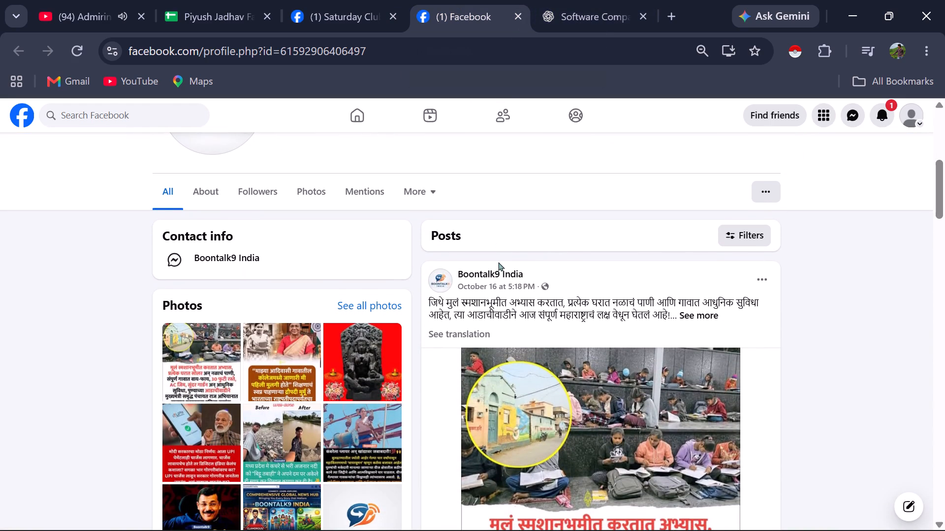
scroll(498, 262, "down", 7)
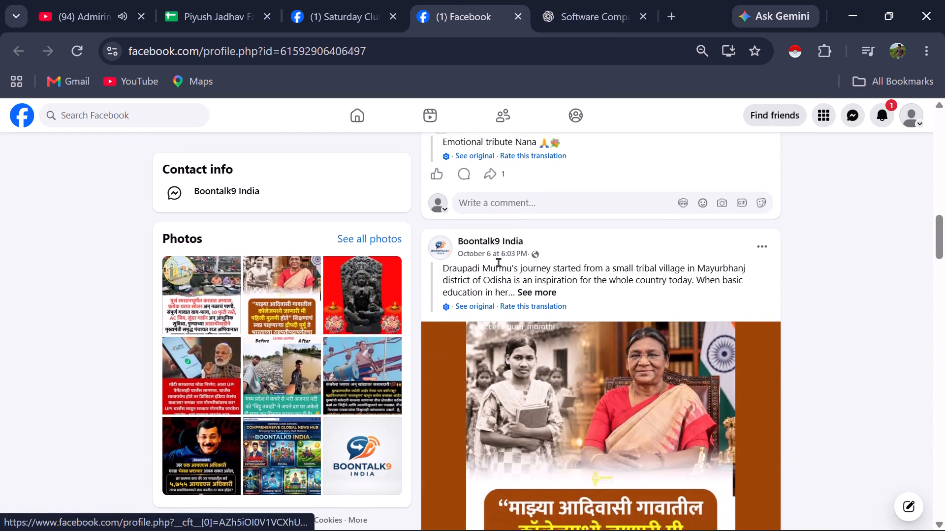
scroll(498, 262, "up", 6)
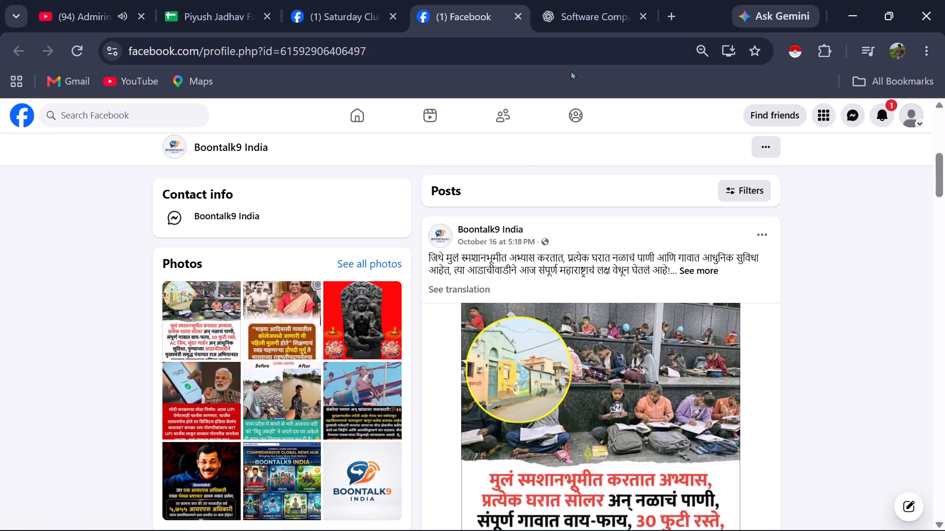
left_click(517, 17)
Browse further through the Saturday Club followers and open the Vedashri Infotech page in its own tab.
scroll(560, 407, "down", 2)
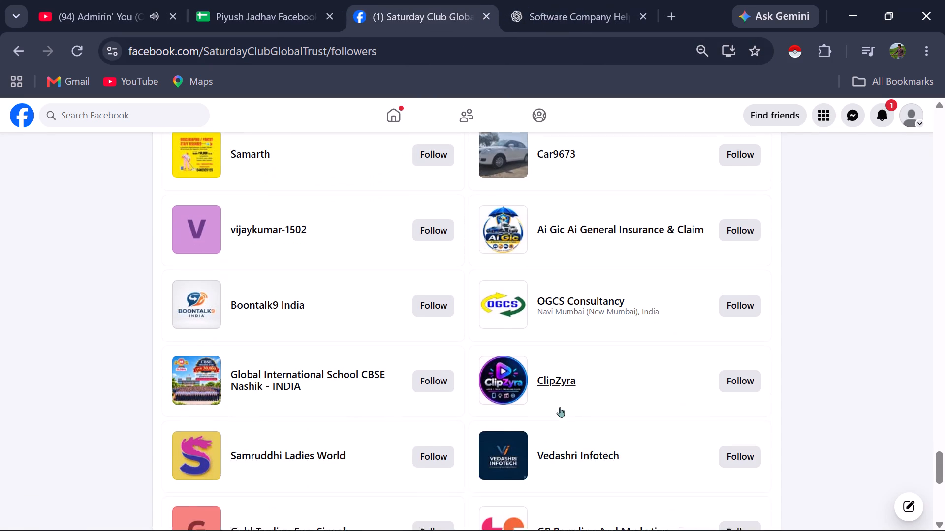
scroll(560, 407, "down", 2)
scroll(617, 289, "down", 3)
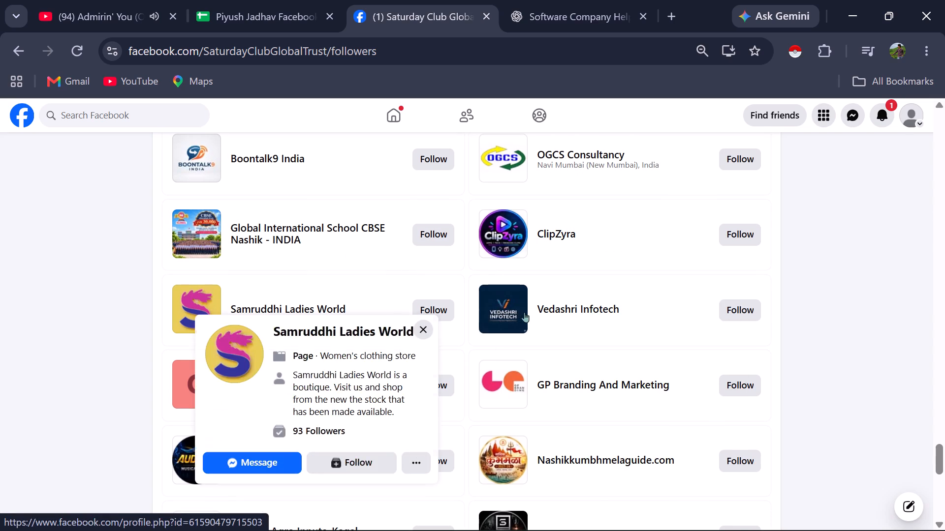
scroll(571, 309, "up", 1)
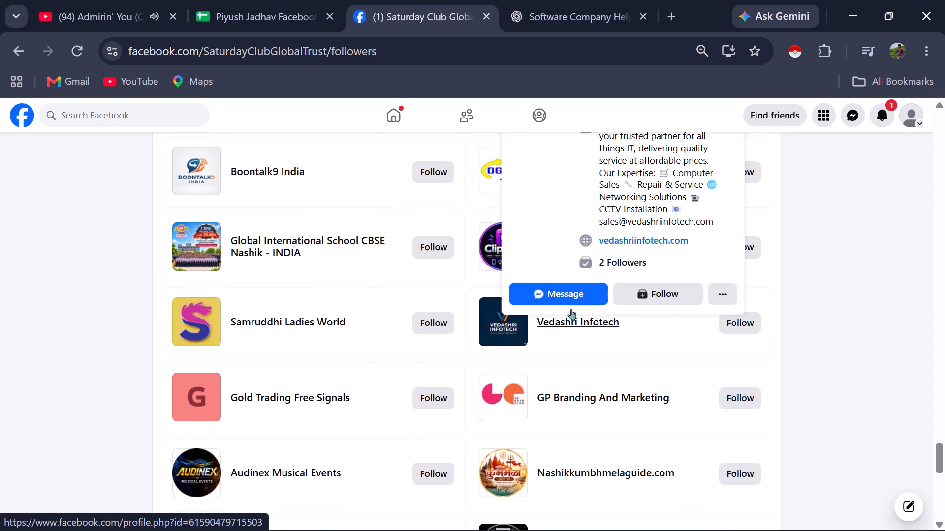
scroll(571, 309, "up", 1)
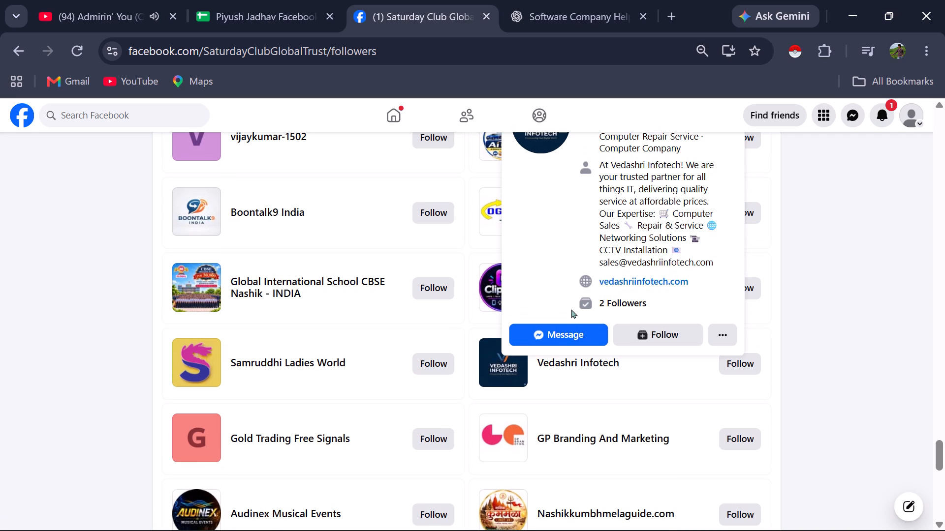
left_click(579, 363, "ctrl")
left_click(482, 3)
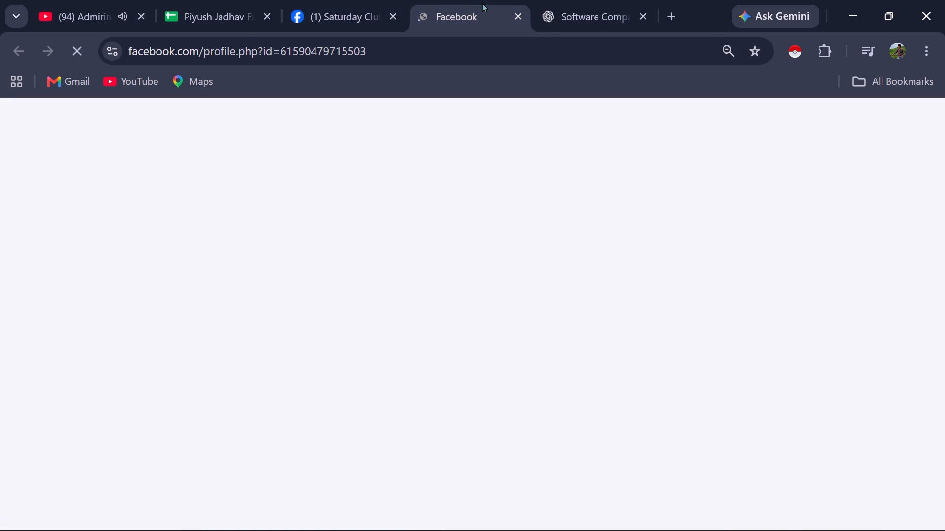
Copy the page name "Vedashri Infotech" into the business-name cell A54 of the leads sheet.
left_click(419, 223)
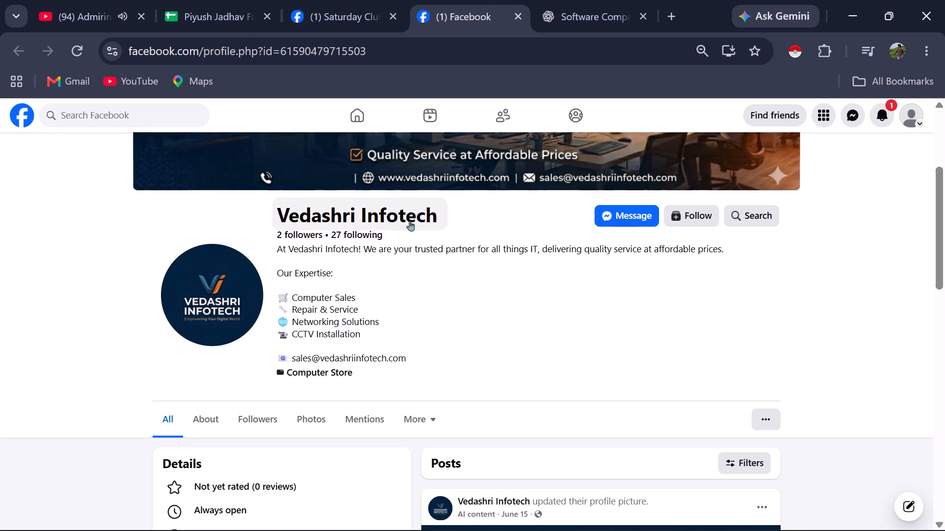
left_click(409, 221)
left_click_drag(537, 222, 420, 227)
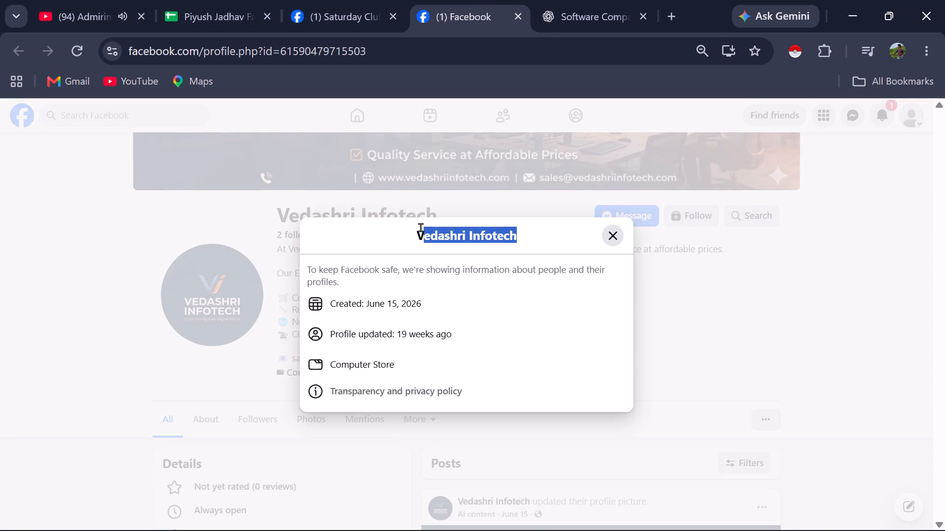
left_click_drag(420, 227, 413, 227)
key("ctrl+c")
left_click(237, 0)
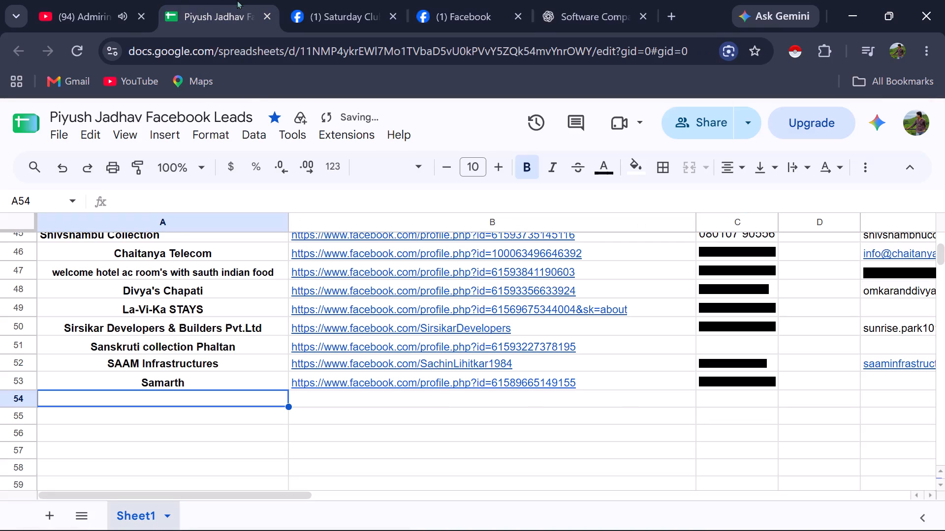
key("ctrl+v")
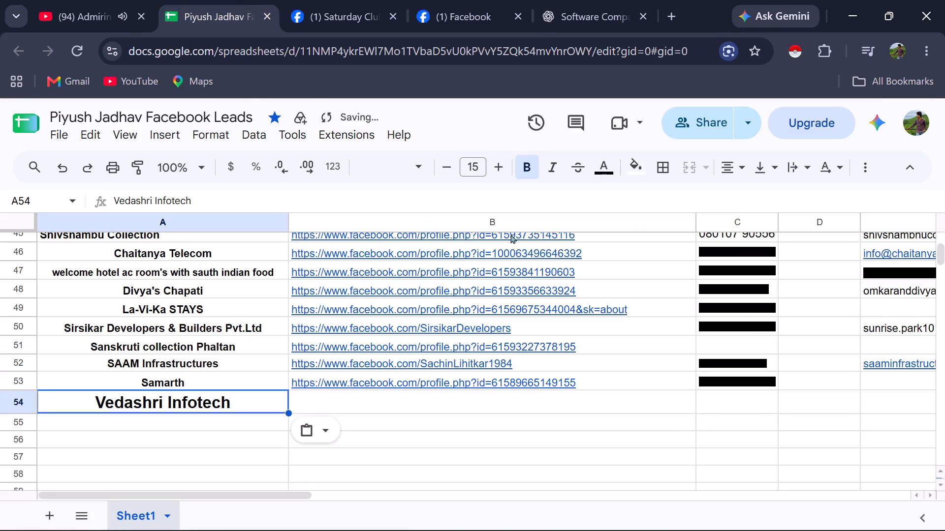
Set the font size of the Vedashri Infotech name in cell A54 to 10.
triple_click(442, 173)
left_click(442, 173)
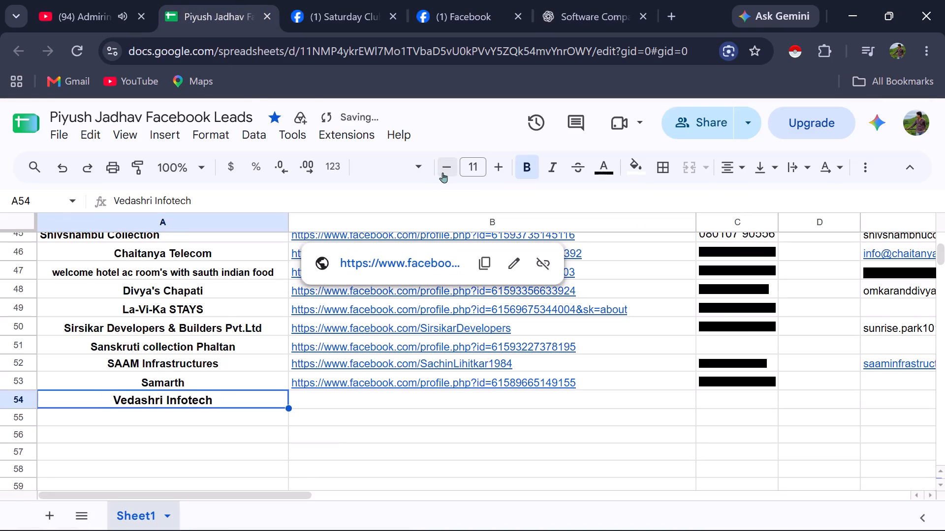
left_click(455, 168)
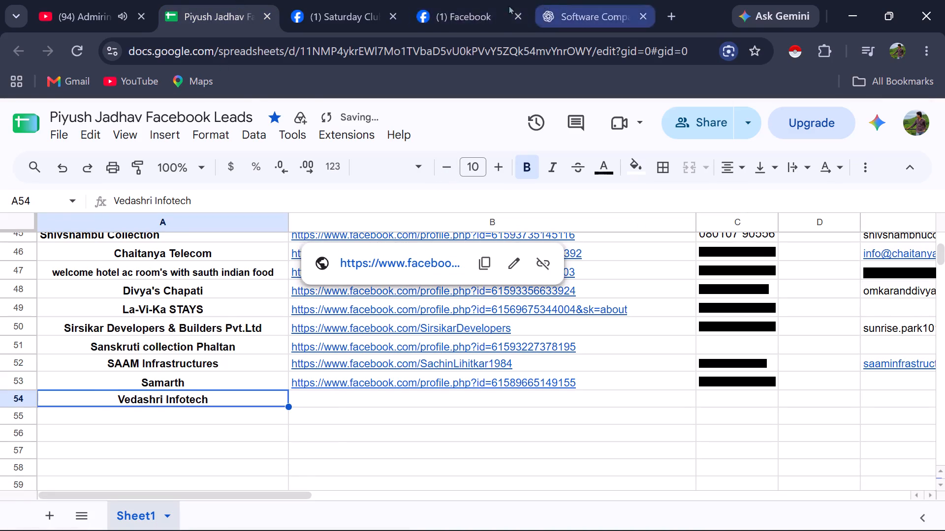
Copy the Vedashri Infotech page's Facebook profile link into cell B54 of the leads sheet.
left_click(485, 9)
left_click_drag(446, 150, 428, 41)
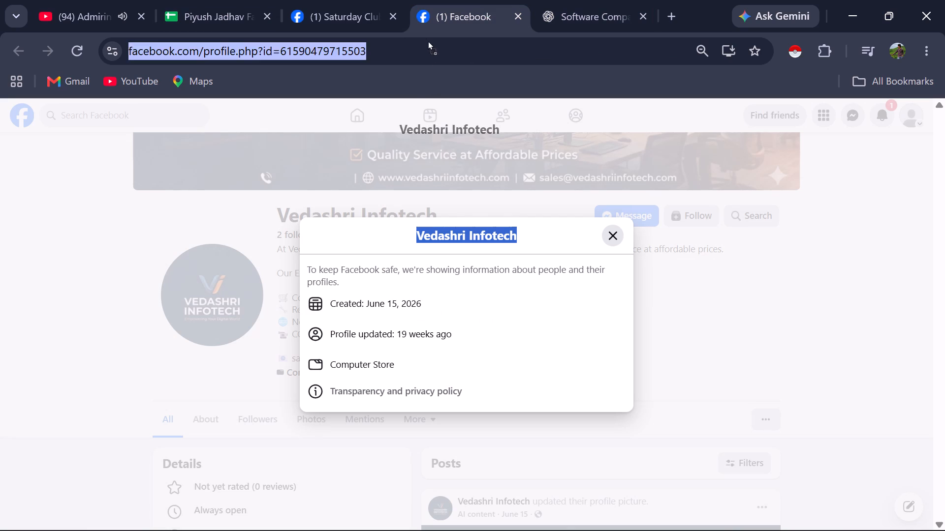
left_click_drag(428, 41, 414, 143)
left_click(414, 143)
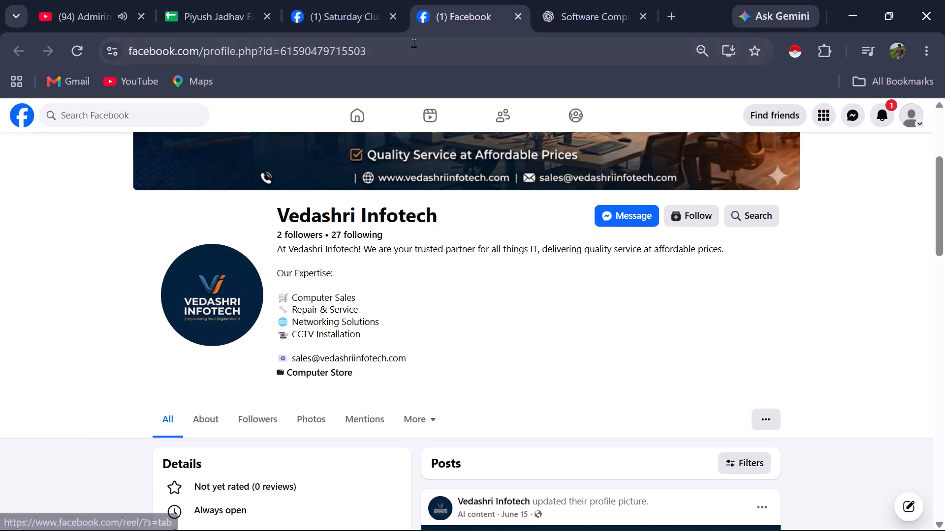
left_click(413, 43)
key("ctrl+c")
left_click(176, 0)
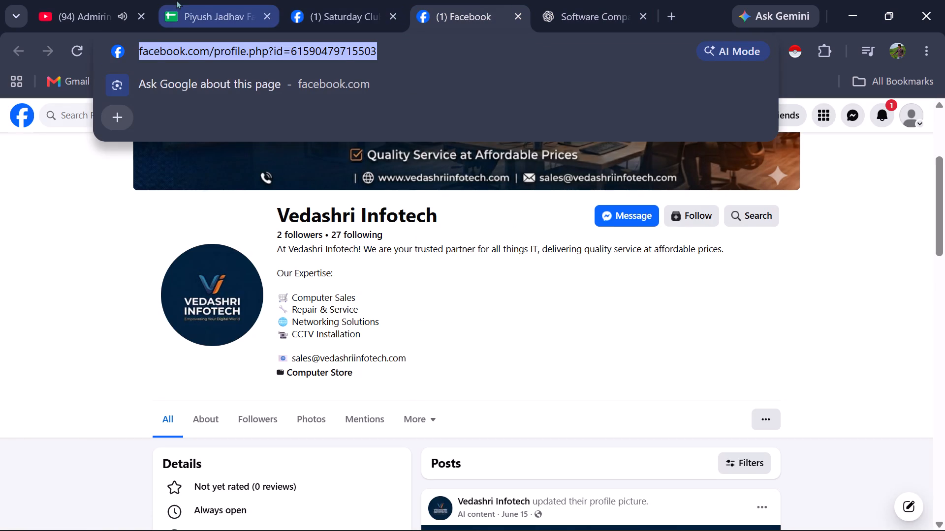
left_click(375, 404)
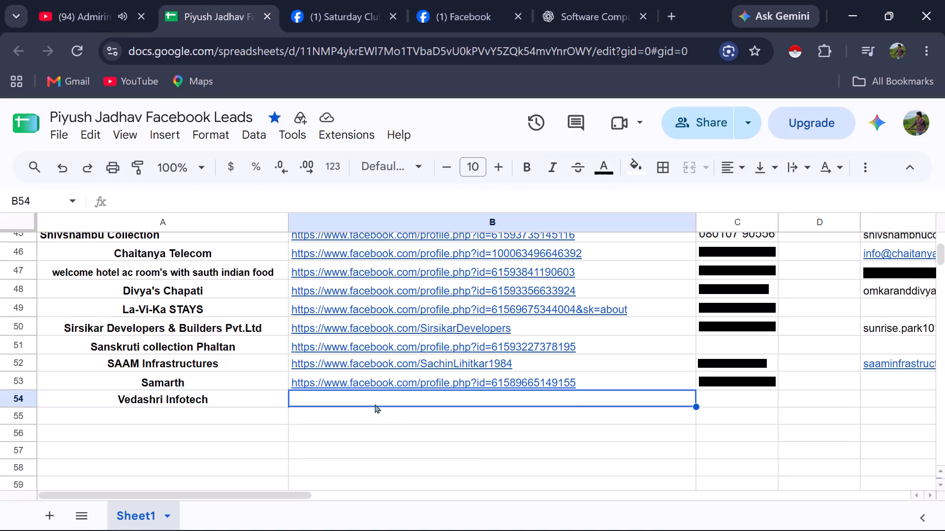
key("ctrl+v")
Copy the phone number from Vedashri Infotech's contact info and paste it at cell C54 of the leads sheet.
left_click(486, 6)
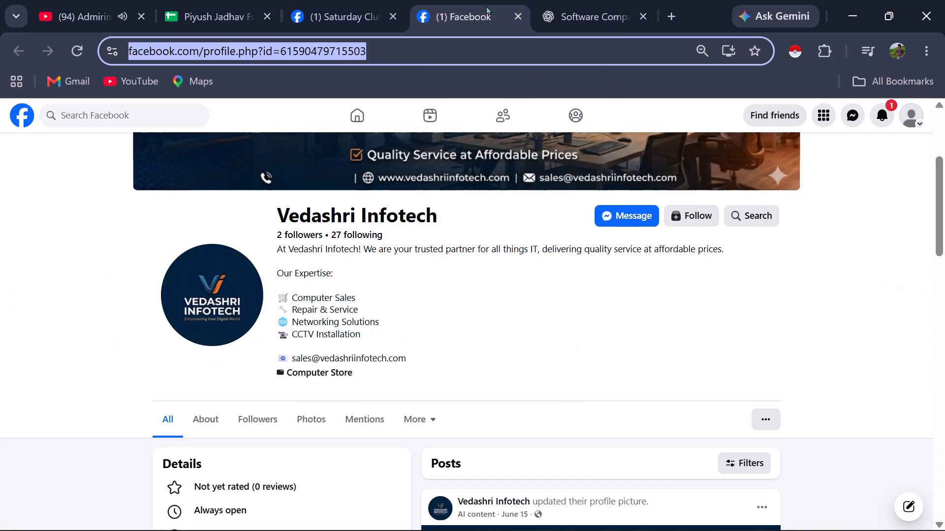
scroll(413, 311, "down", 5)
left_click_drag(256, 413, 254, 413)
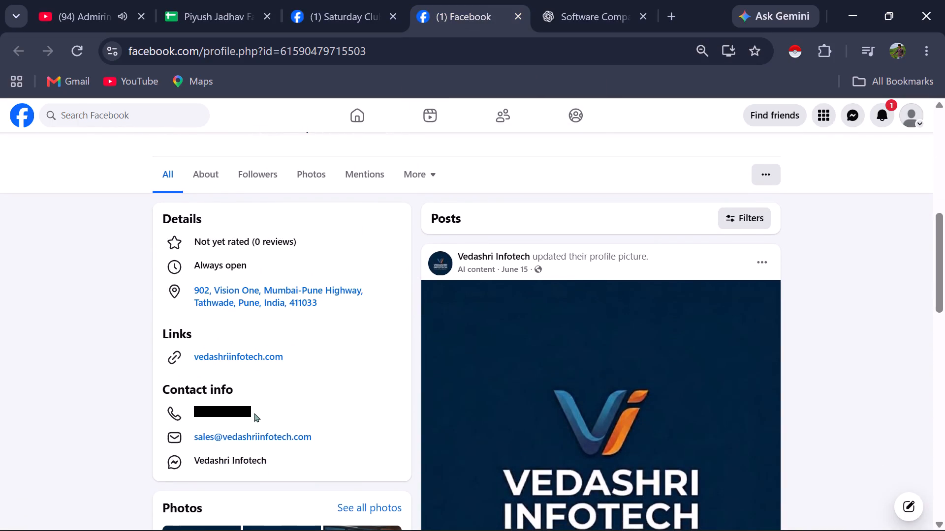
left_click_drag(254, 413, 189, 419)
key("ctrl+c")
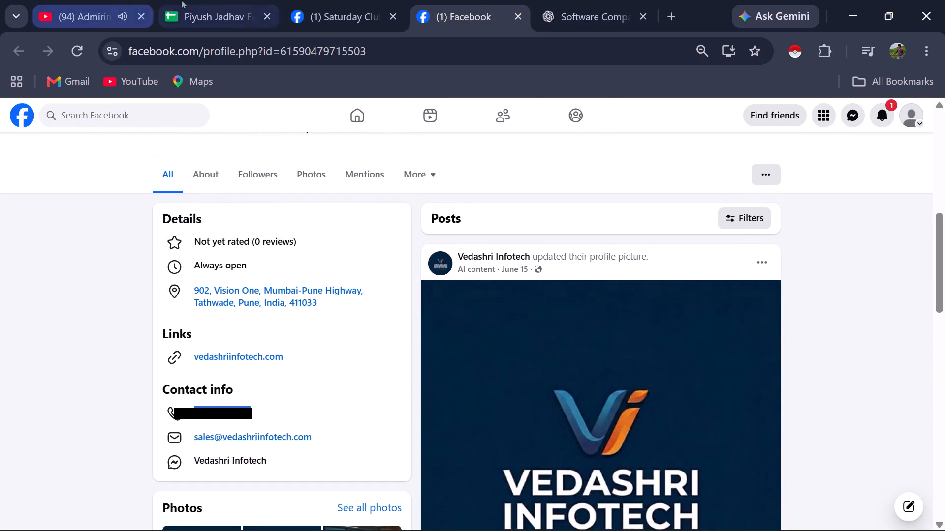
left_click(181, 0)
left_click(736, 394)
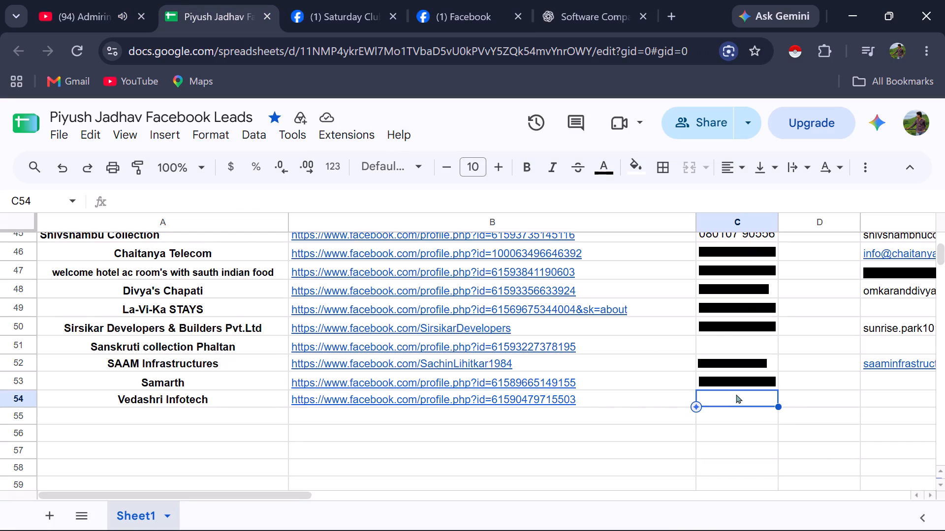
key("ctrl+v")
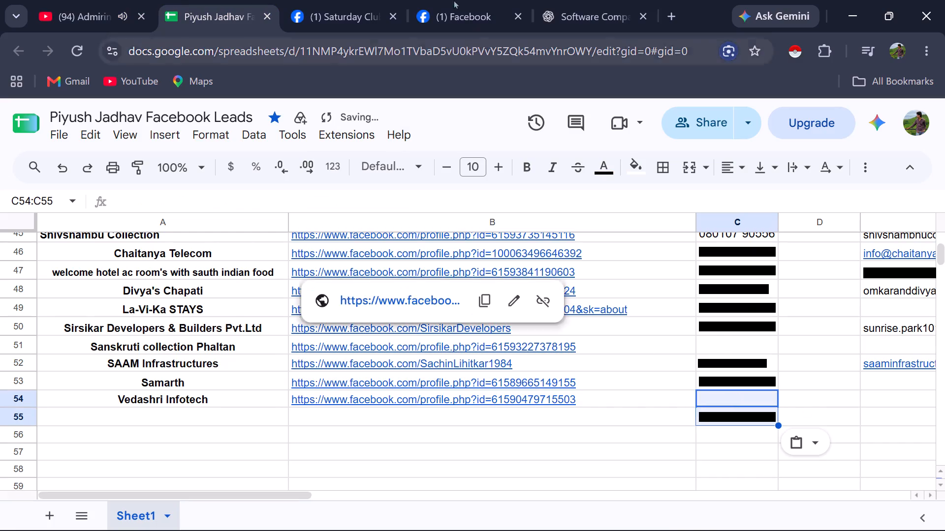
Copy the email address from Vedashri Infotech's contact info into cell D54 of the leads sheet.
left_click(448, 0)
right_click(253, 436)
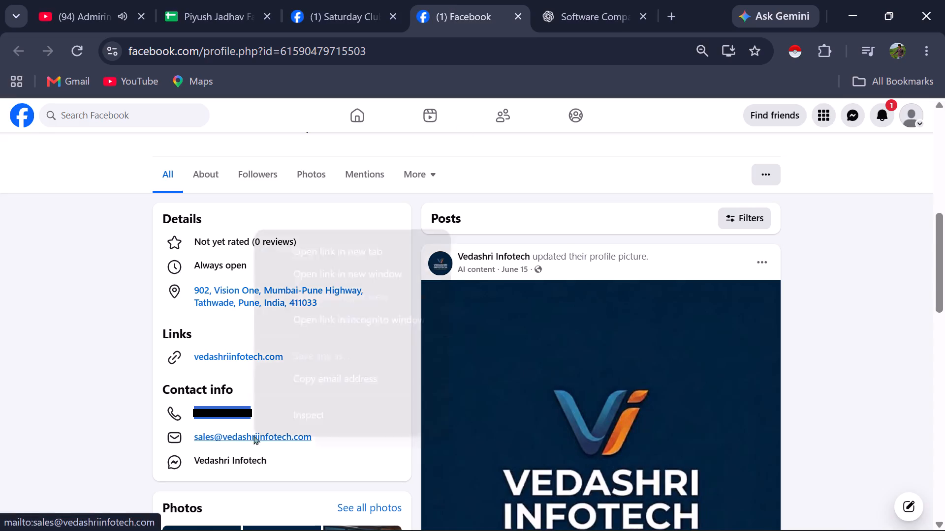
left_click(328, 376)
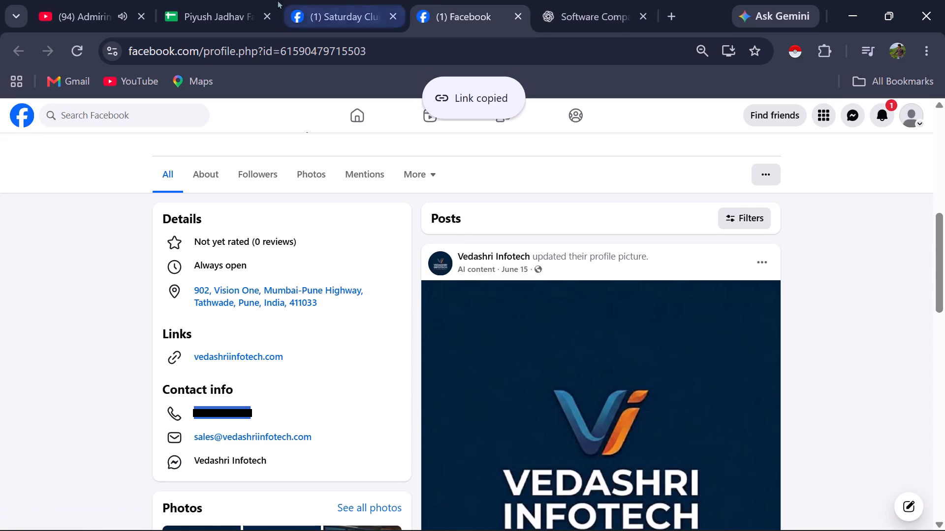
left_click(201, 0)
left_click(812, 396)
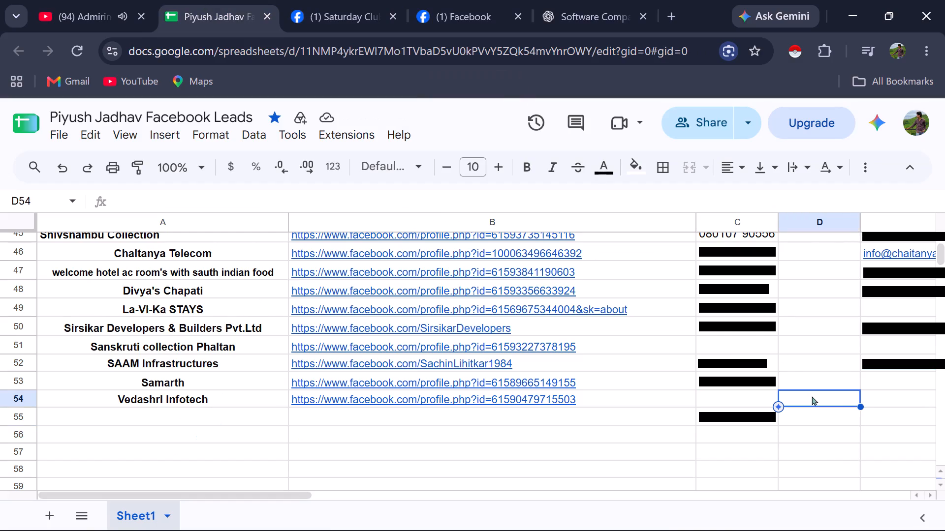
key("ctrl+v")
Move the phone number from cell C55 up to cell C54 in the Vedashri Infotech row.
double_click(741, 416)
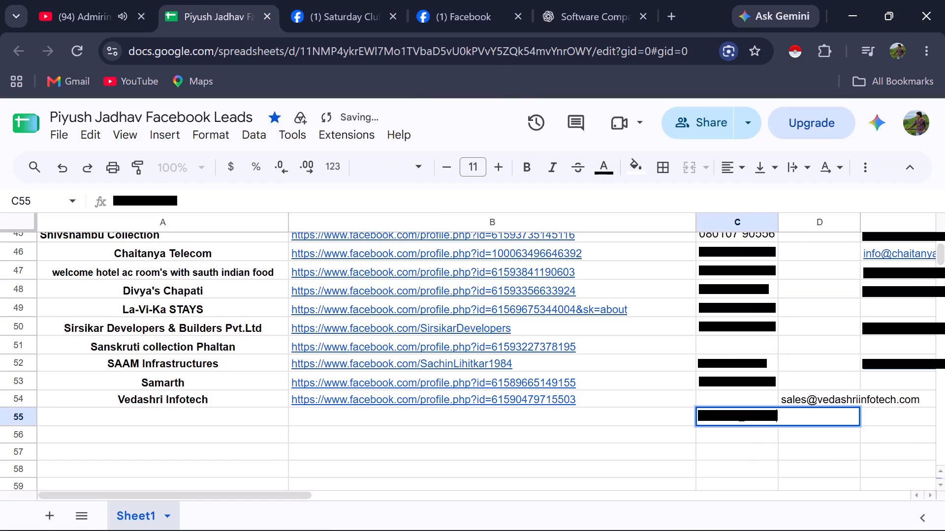
key("ctrl+a")
key("ctrl+x")
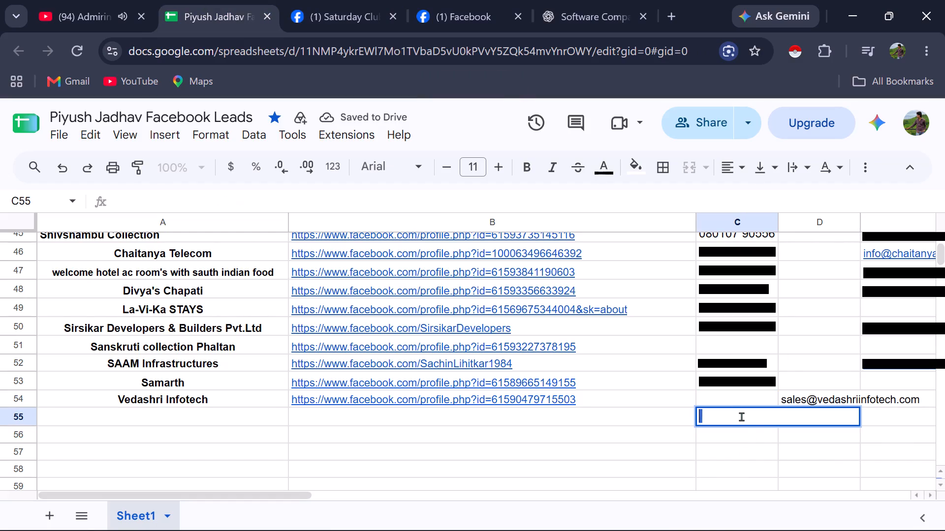
left_click(722, 400)
key("ctrl+v")
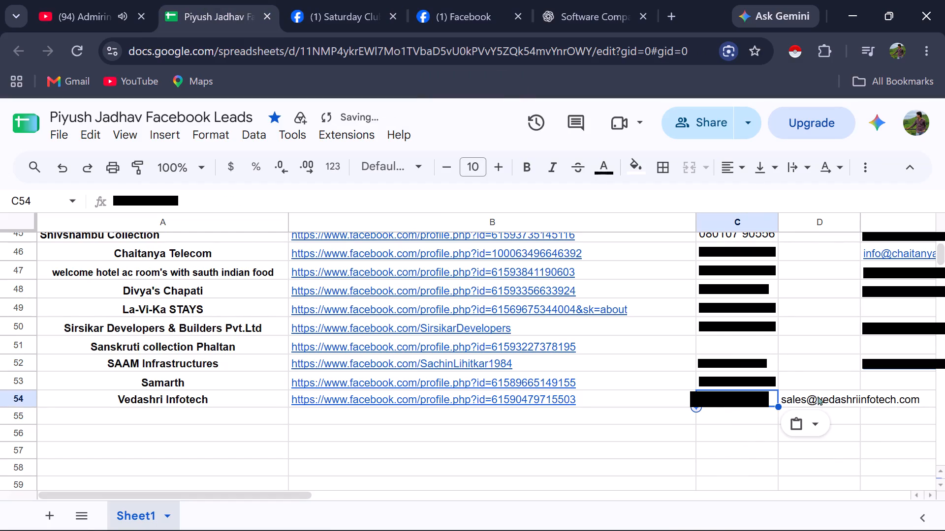
Move the Vedashri Infotech email address from cell D54 to cell E54 of the leads sheet.
left_click(818, 396)
double_click(818, 396)
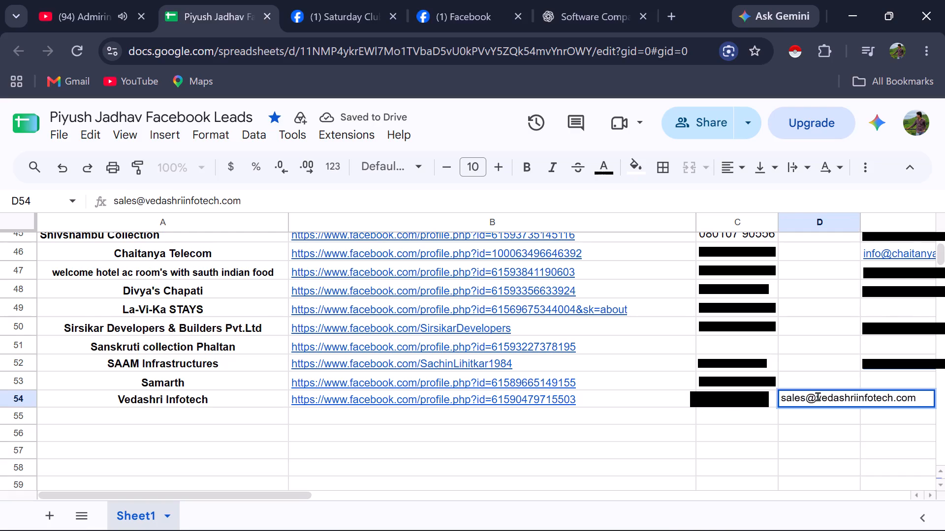
key("ctrl+a")
key("ctrl+x")
scroll(864, 435, "left", 3)
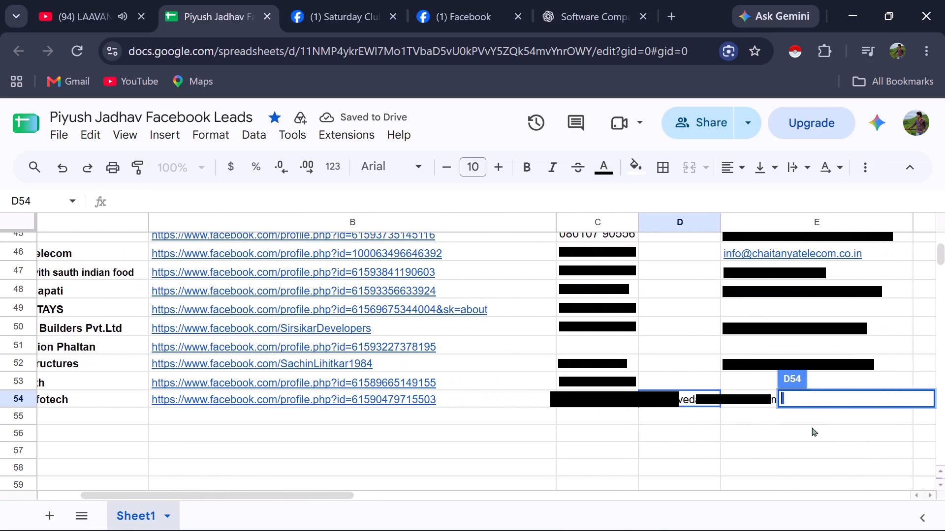
left_click(748, 400)
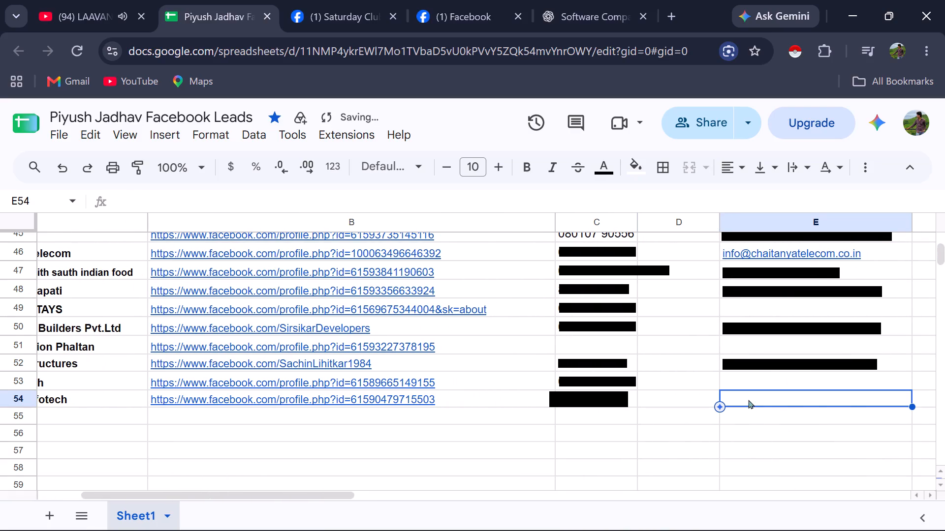
key("ctrl+v")
left_click(782, 416)
Complete the Vedashri Infotech row with city Pune in G54 and the category Computer Store, copied from its Facebook About section, in H54.
scroll(782, 416, "left", 3)
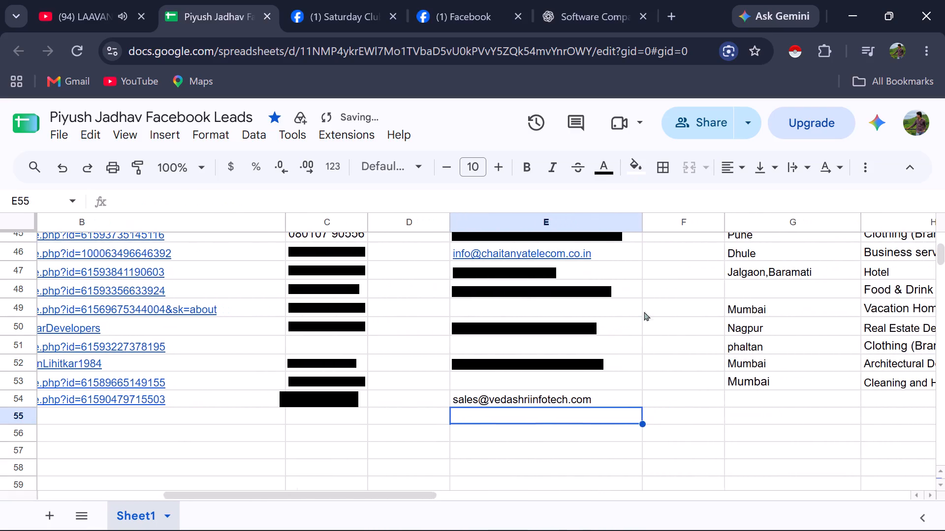
left_click(462, 6)
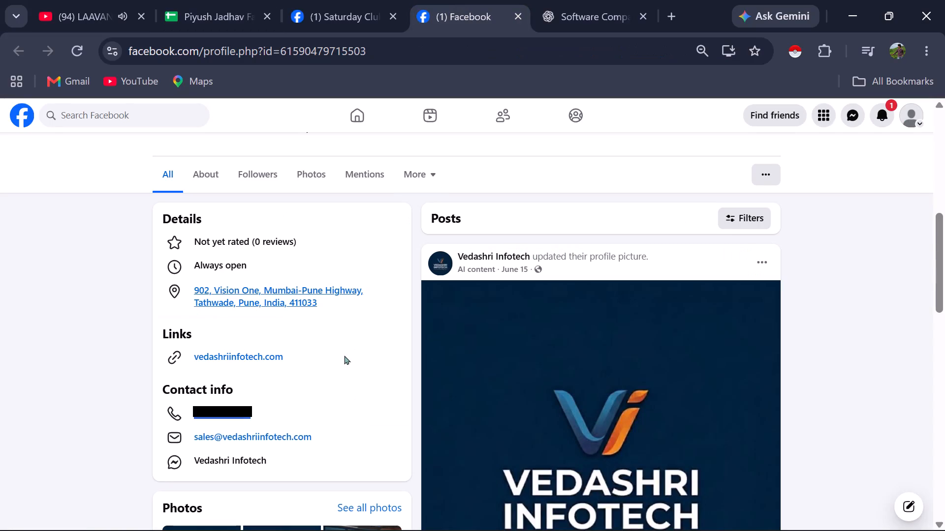
scroll(351, 341, "up", 3)
left_click(207, 356)
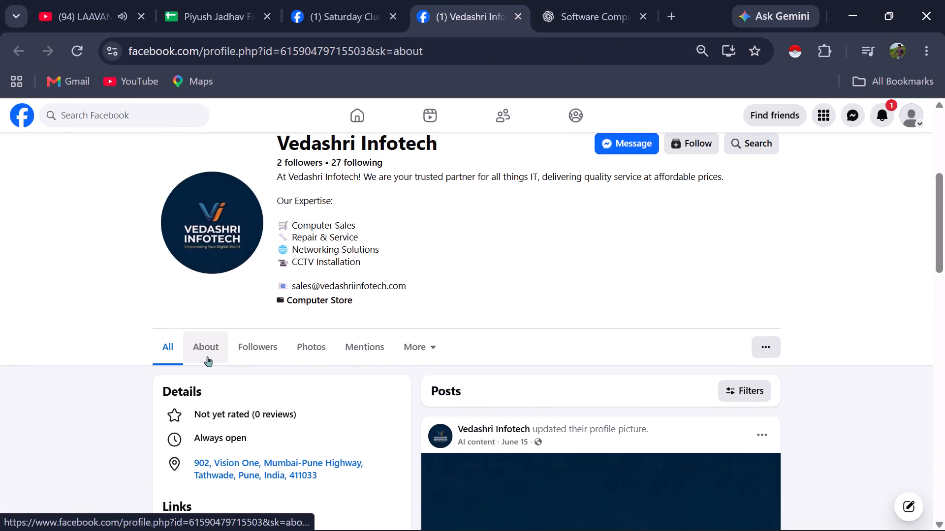
left_click(210, 437)
left_click_drag(439, 414, 368, 421)
key("ctrl+c")
left_click(185, 0)
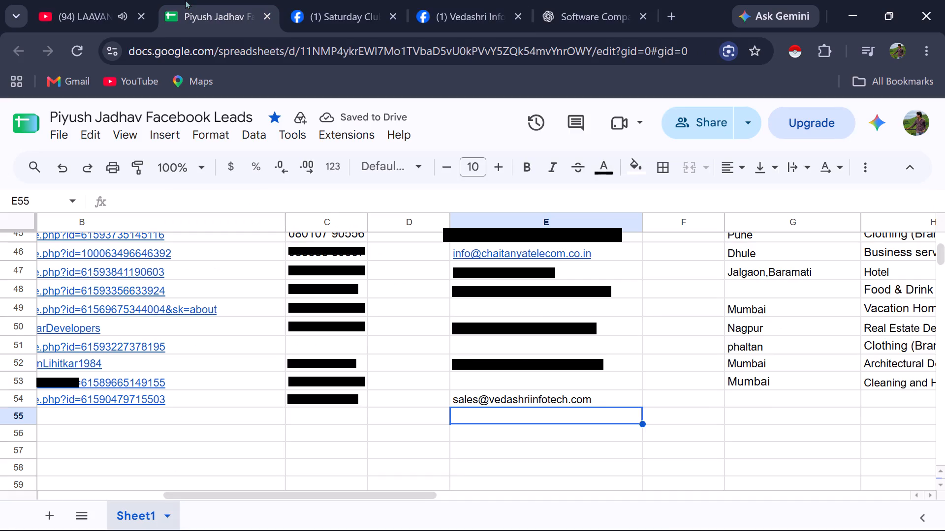
left_click(754, 394)
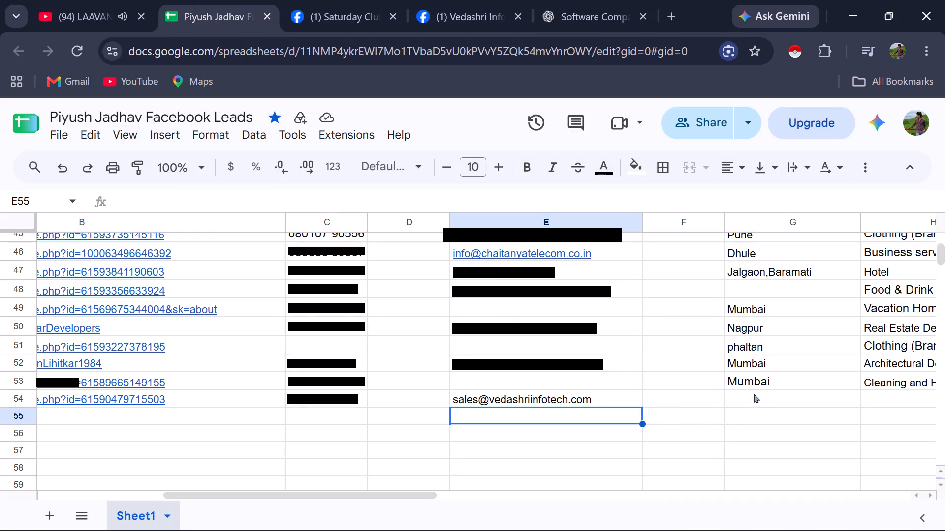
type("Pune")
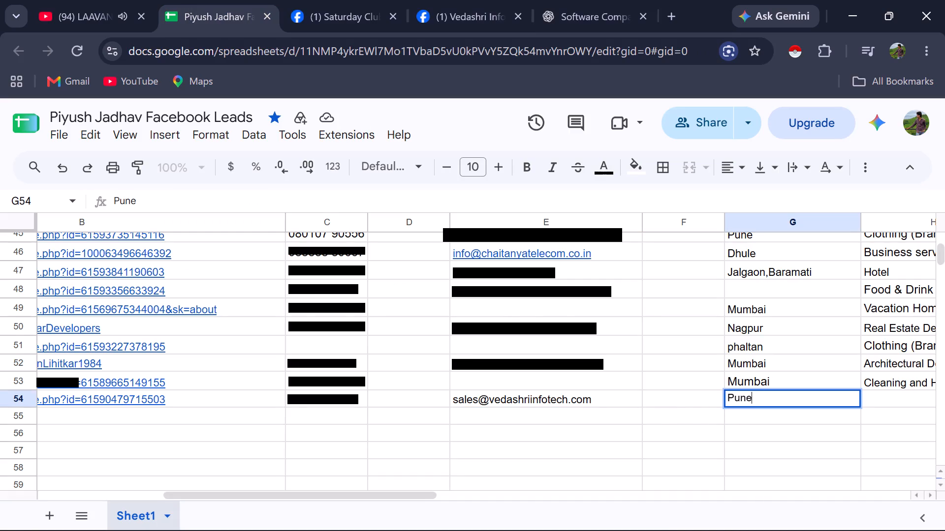
left_click(883, 389)
left_click(891, 400)
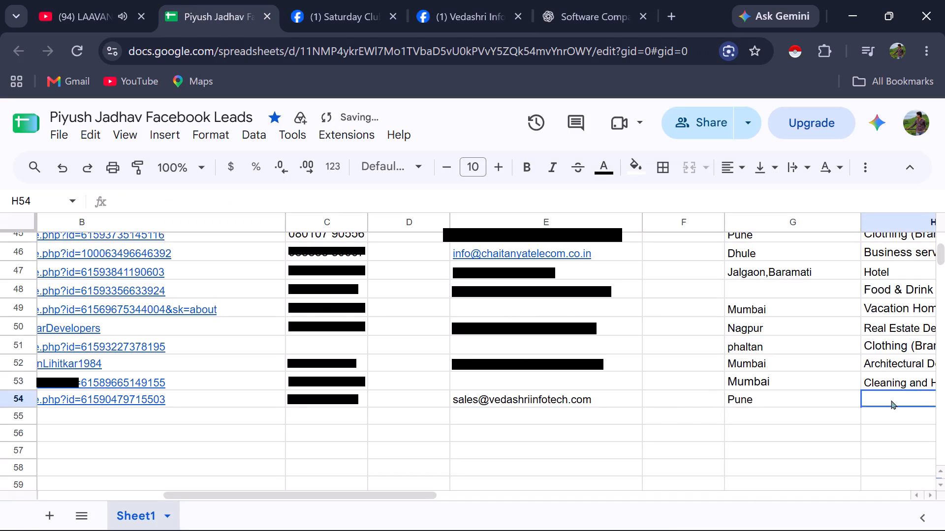
key("ctrl+v")
left_click(768, 431)
Select cell A55 for the next lead, close the Vedashri Infotech page, and open GP Branding And Marketing from the Saturday Club followers list.
scroll(768, 431, "left", 3)
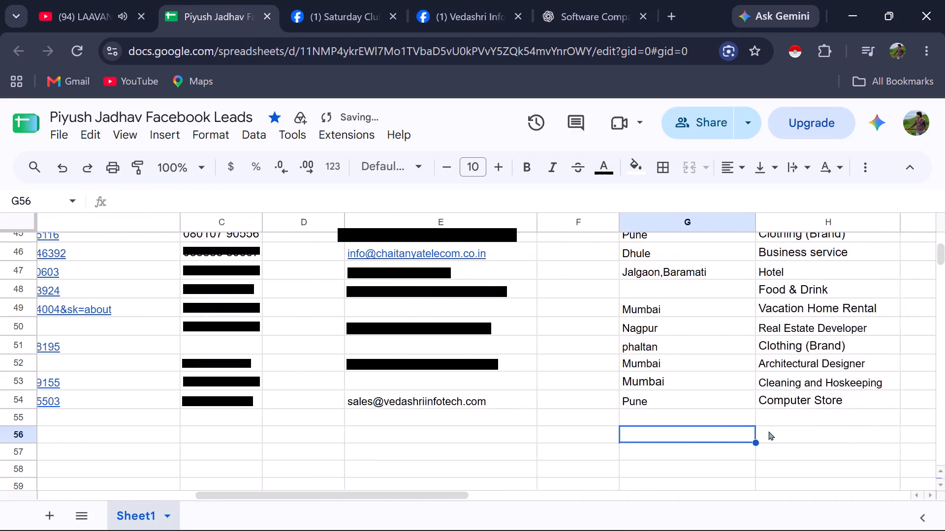
scroll(768, 431, "left", 1)
scroll(768, 431, "right", 6)
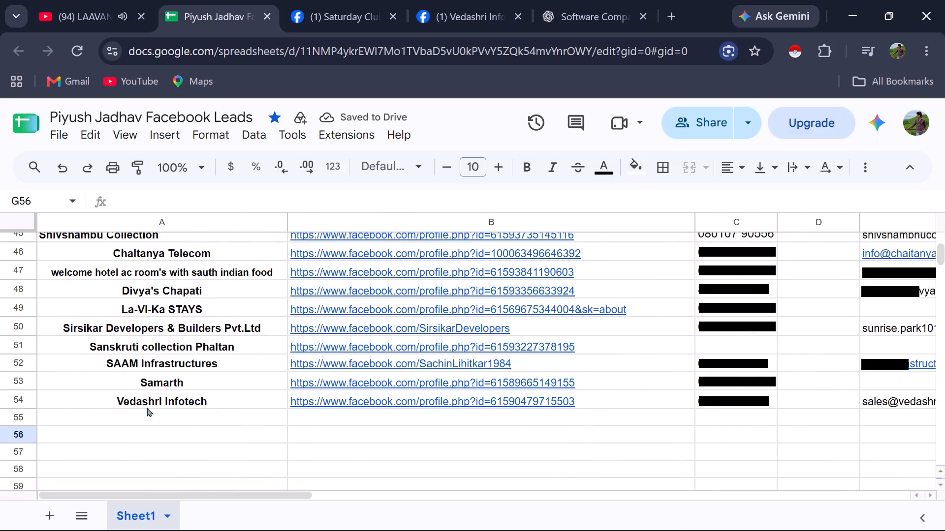
left_click(142, 416)
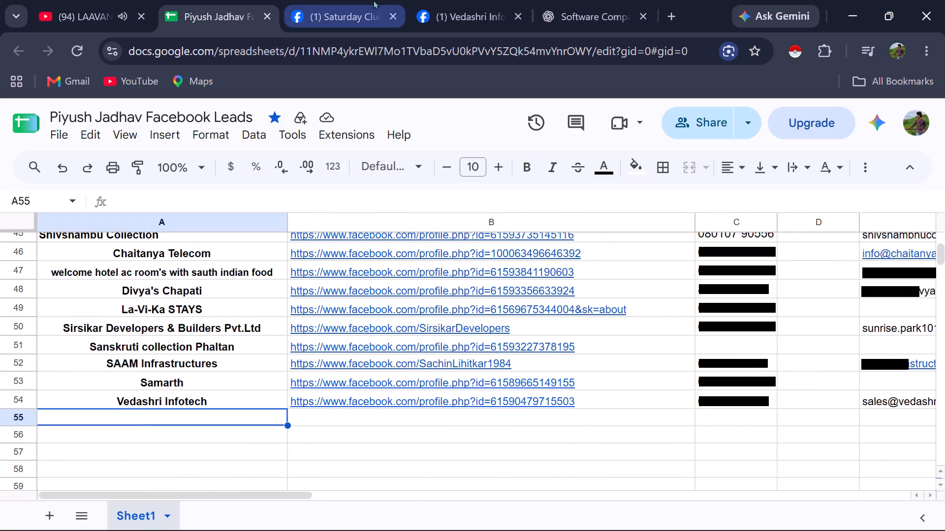
left_click(515, 13)
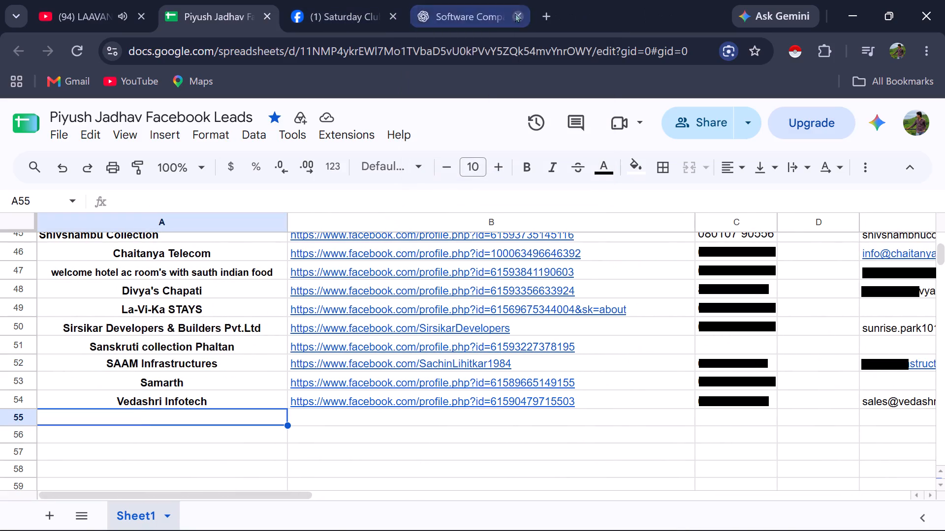
left_click(366, 0)
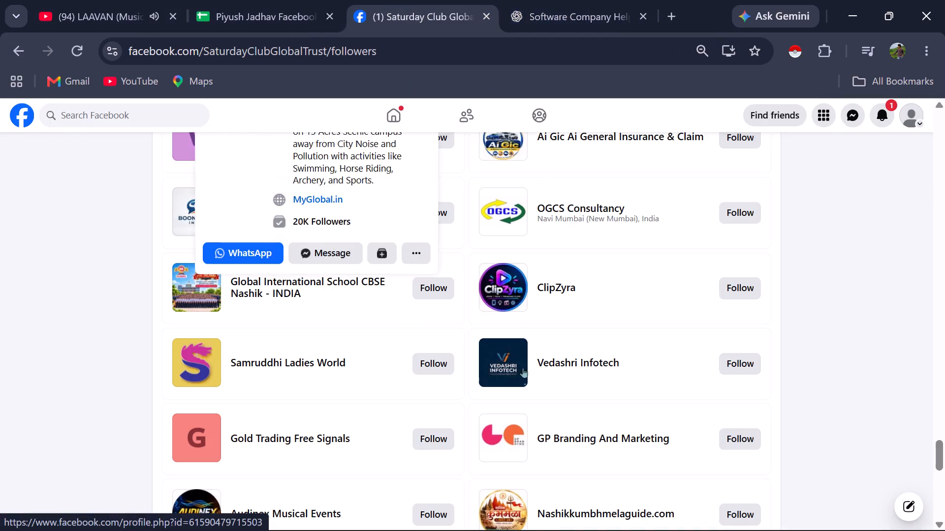
scroll(403, 413, "down", 2)
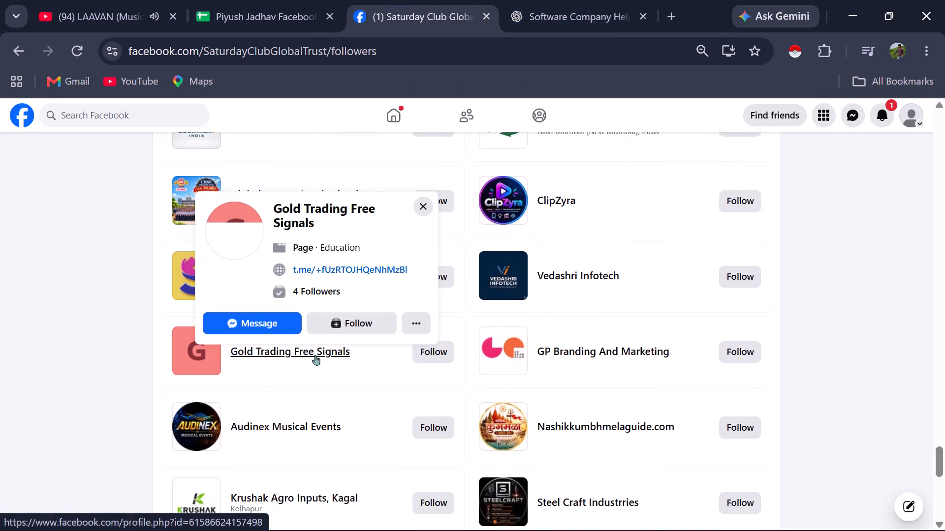
left_click(582, 352, "ctrl")
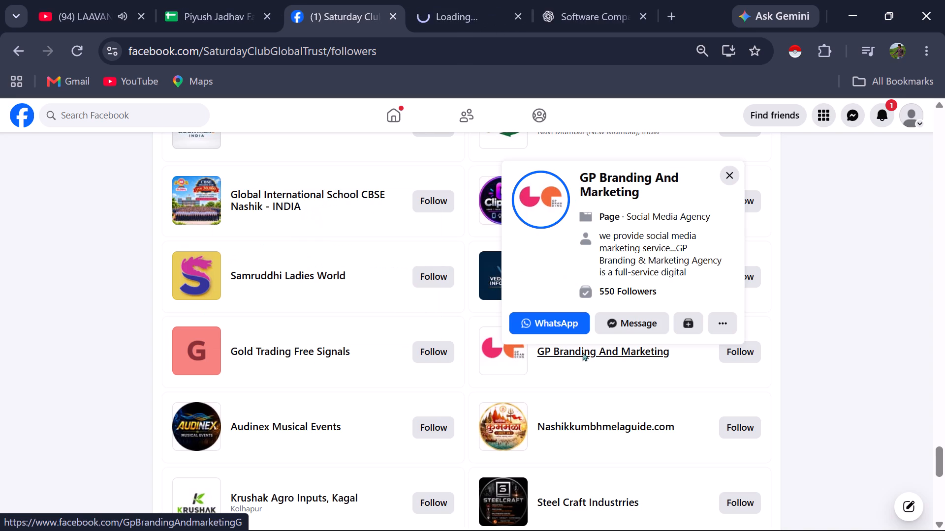
left_click(462, 14)
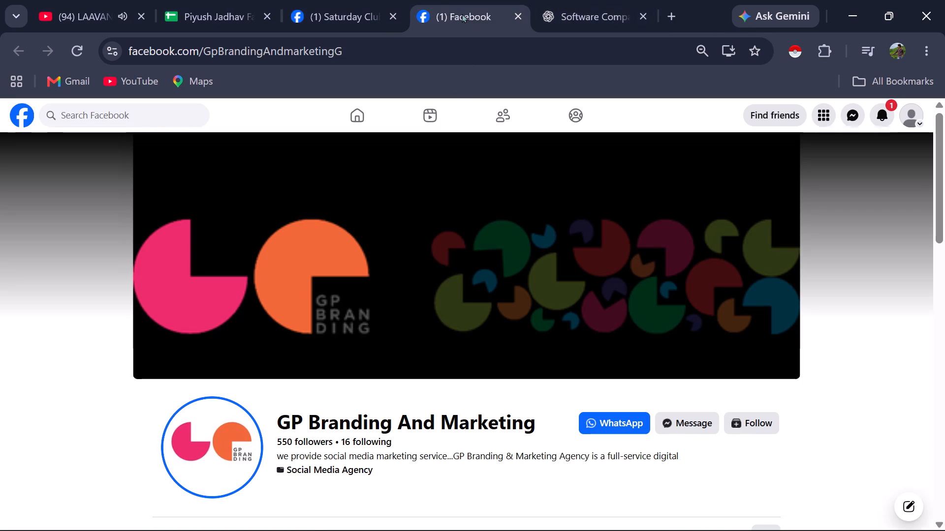
scroll(422, 251, "down", 2)
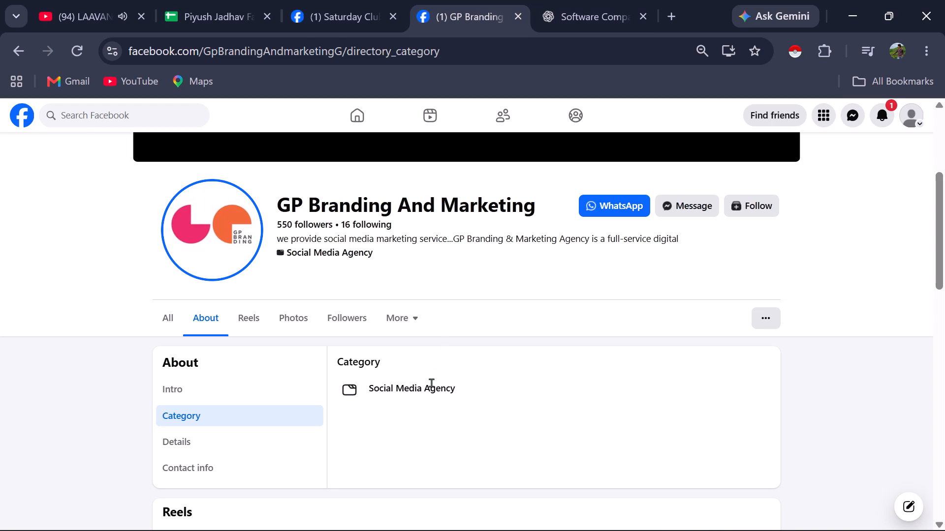
Copy the business name GP Branding And Marketing from its Facebook page into A55 and set its font size to 10.
left_click(447, 198)
left_click_drag(555, 236, 383, 239)
key("ctrl+c")
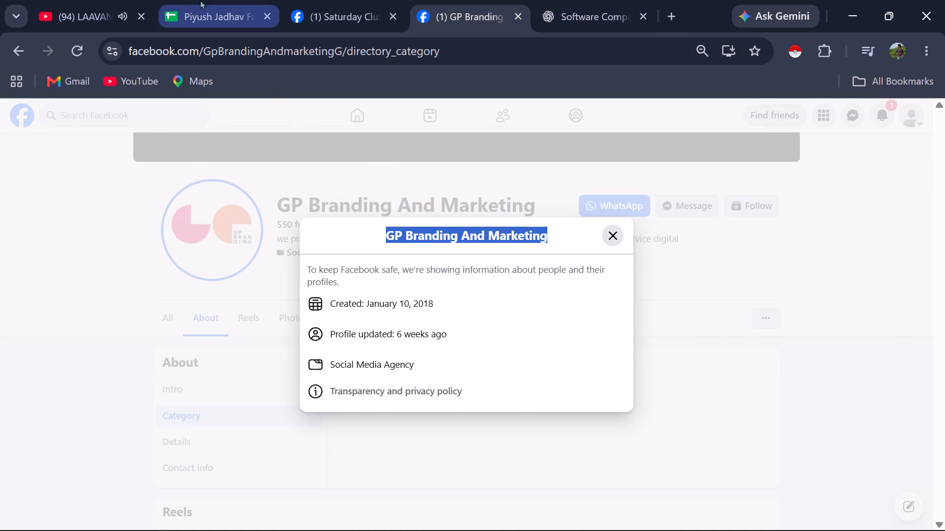
left_click(200, 0)
key("ctrl+v")
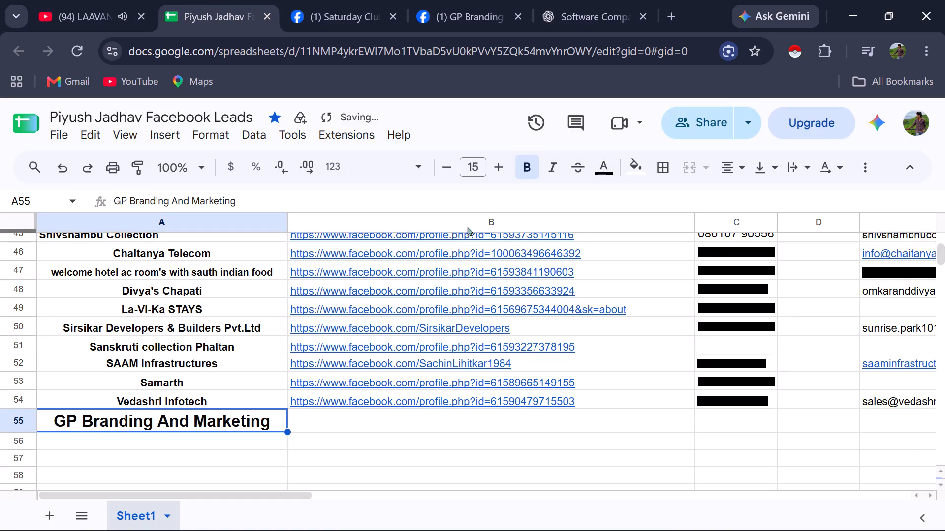
triple_click(448, 169)
double_click(448, 169)
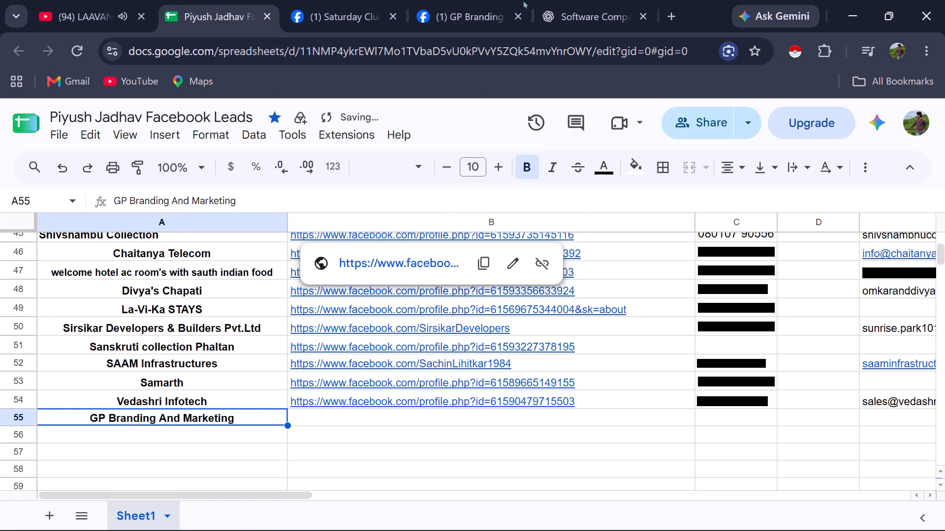
Copy the GP Branding And Marketing page's web address into link cell B55 of the leads sheet.
left_click(476, 2)
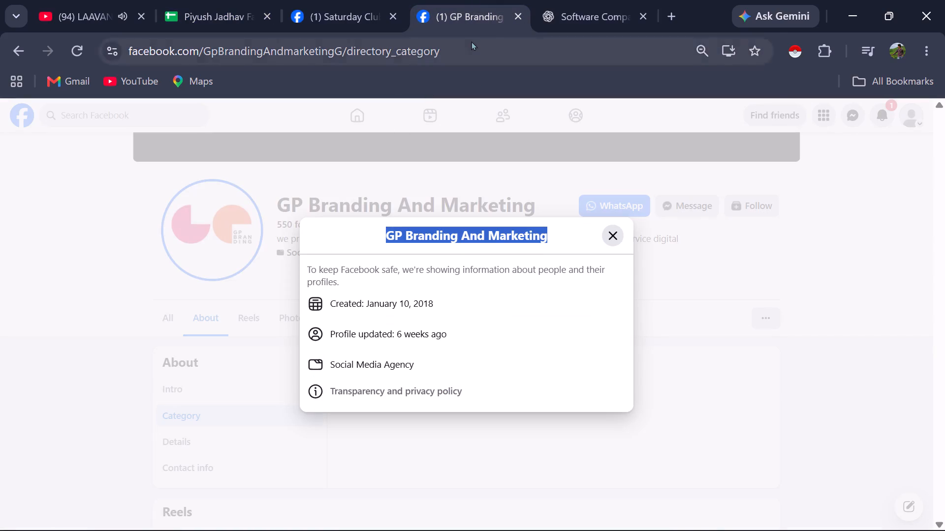
left_click(471, 41)
key("ctrl+c")
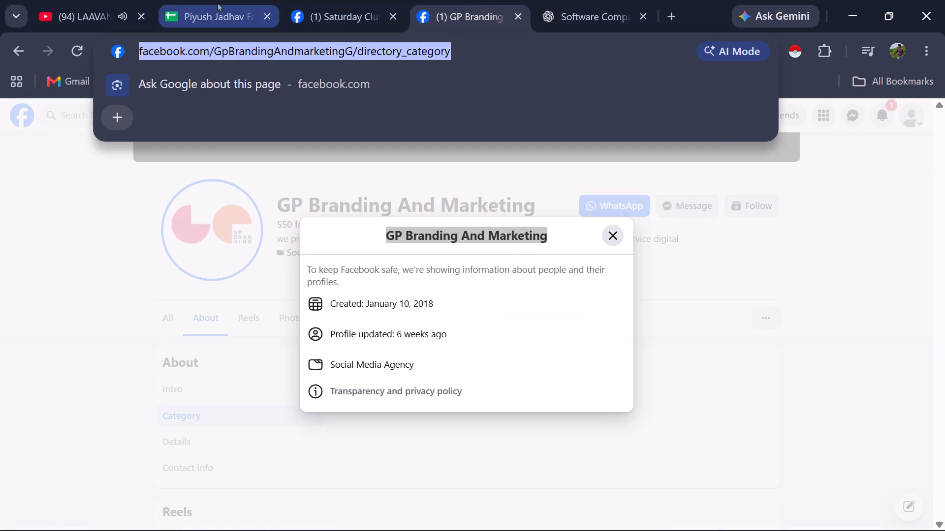
left_click(217, 2)
left_click(347, 421)
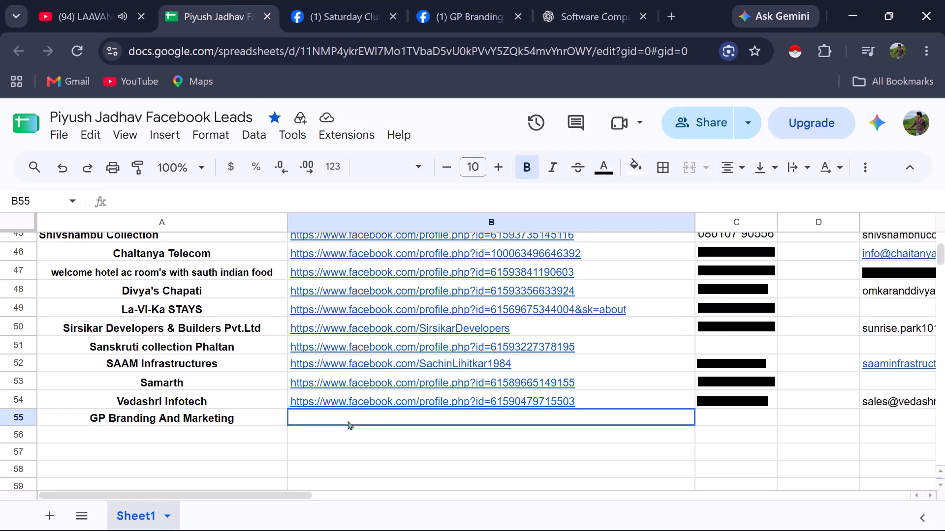
key("ctrl+v")
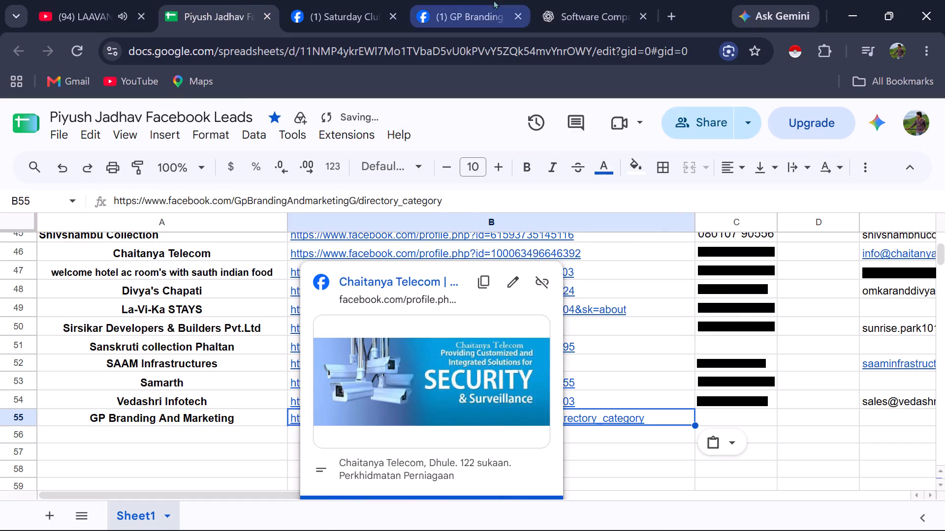
Copy the phone number from the contact info on the GP Branding And Marketing page into cell C55.
left_click(493, 0)
left_click(728, 329)
scroll(452, 362, "down", 3)
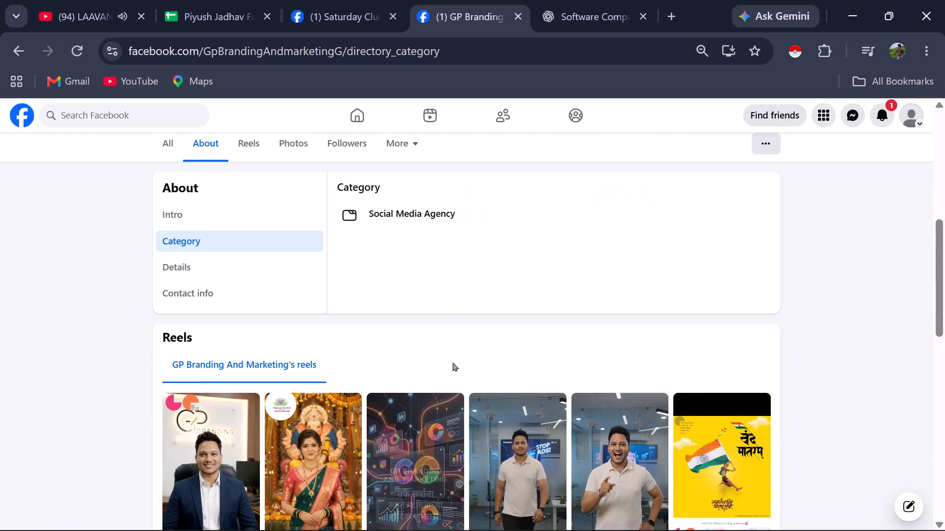
scroll(192, 264, "up", 2)
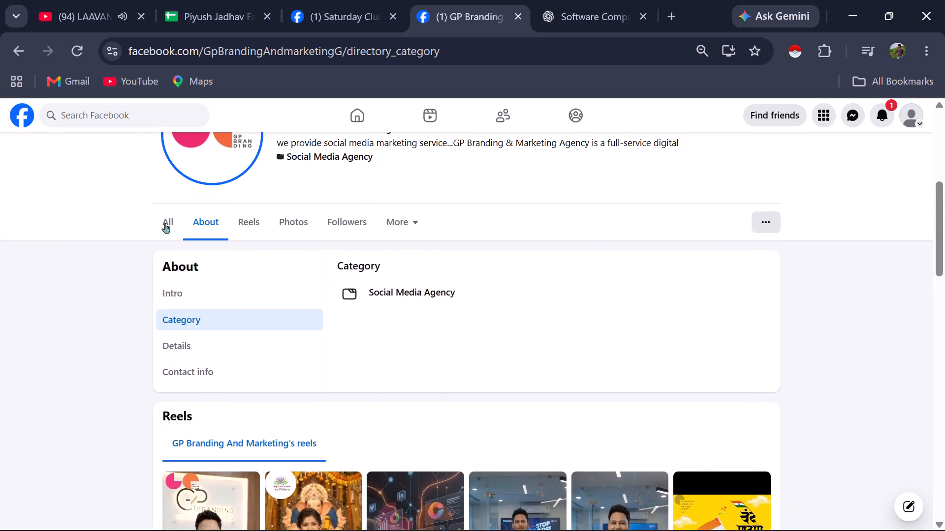
left_click(165, 223)
scroll(342, 408, "down", 1)
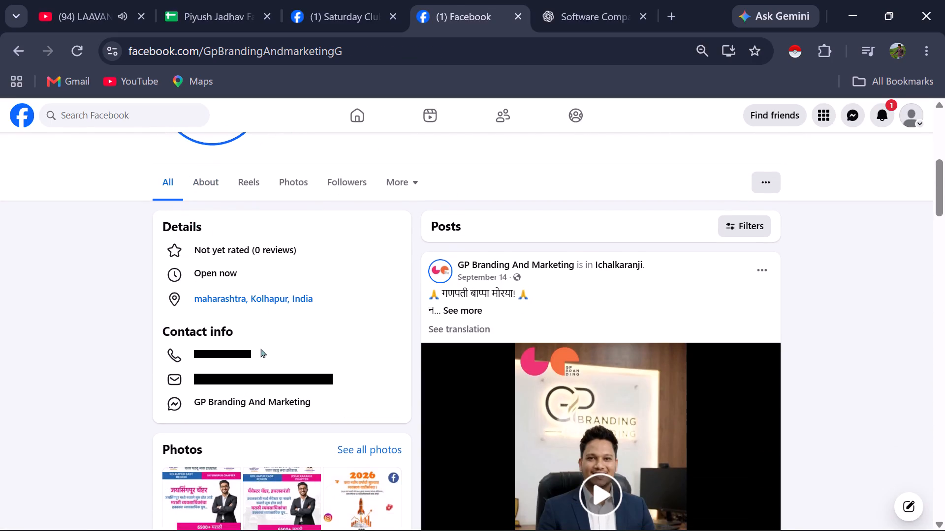
left_click_drag(260, 349, 193, 350)
key("ctrl+c")
left_click(151, 3)
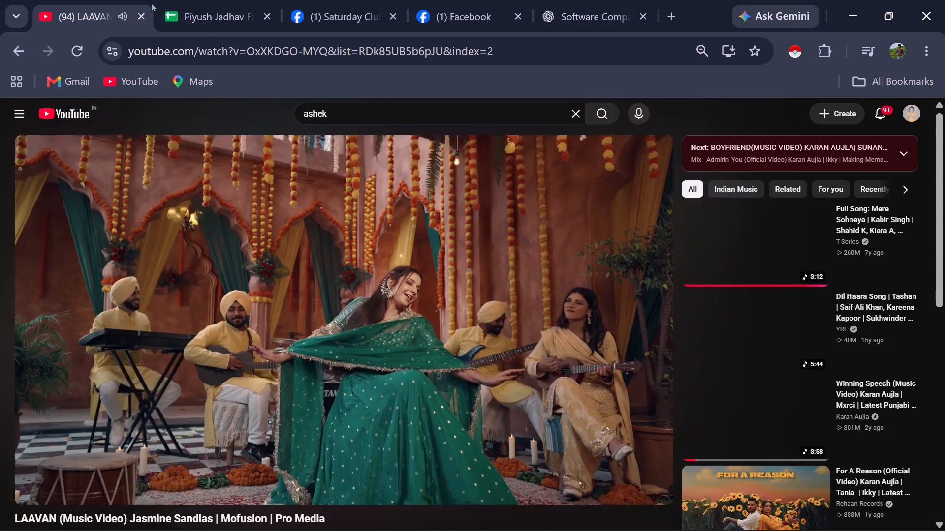
left_click(225, 0)
left_click(727, 419)
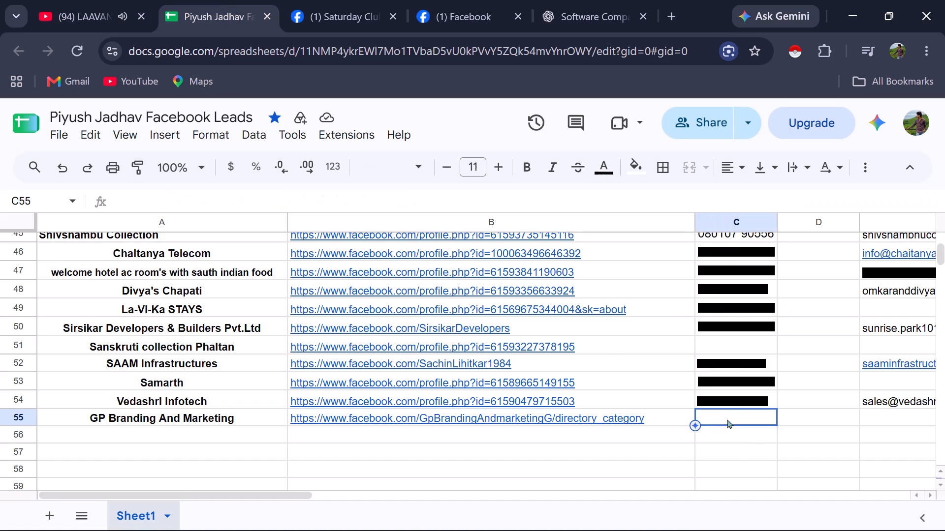
key("ctrl+v")
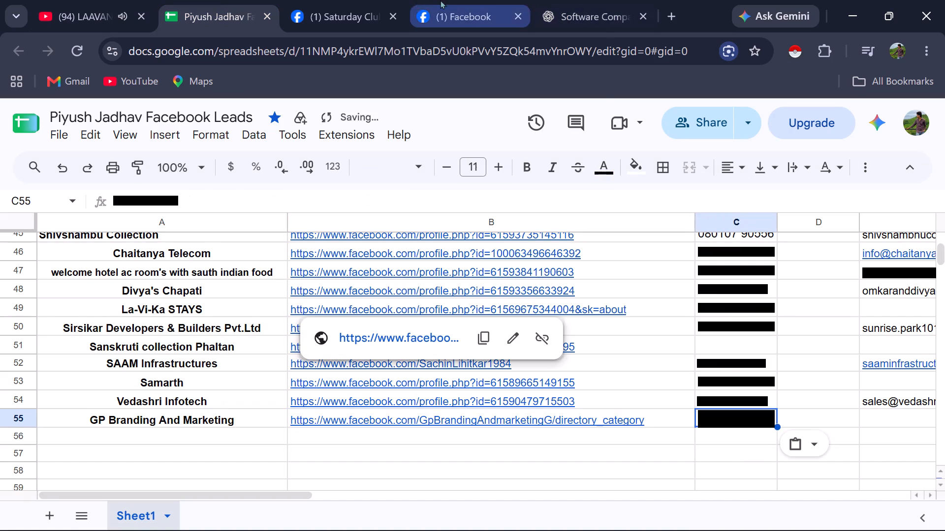
Copy the email address from the page's contact info and paste it into the leads sheet at E55.
left_click(440, 0)
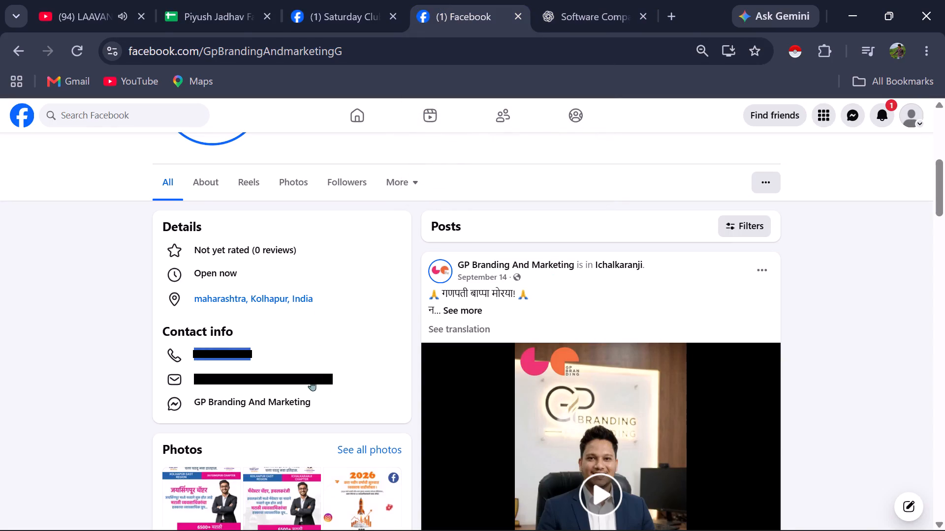
left_click_drag(354, 376, 190, 380)
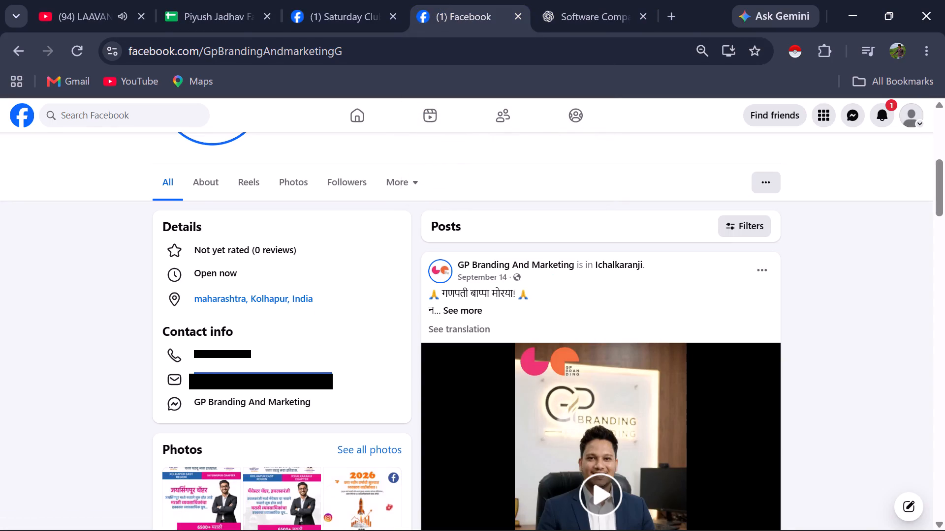
key("ctrl+c")
left_click(163, 23)
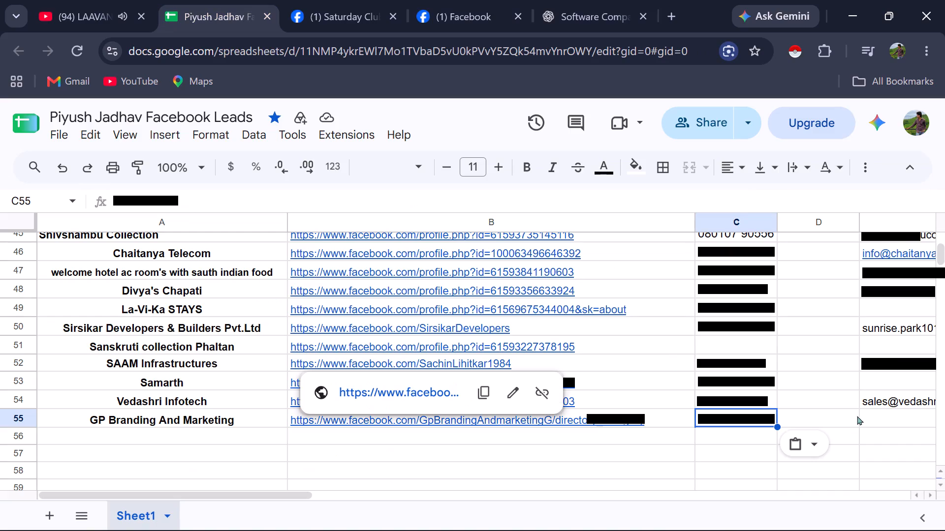
left_click(885, 417)
key("ctrl+v")
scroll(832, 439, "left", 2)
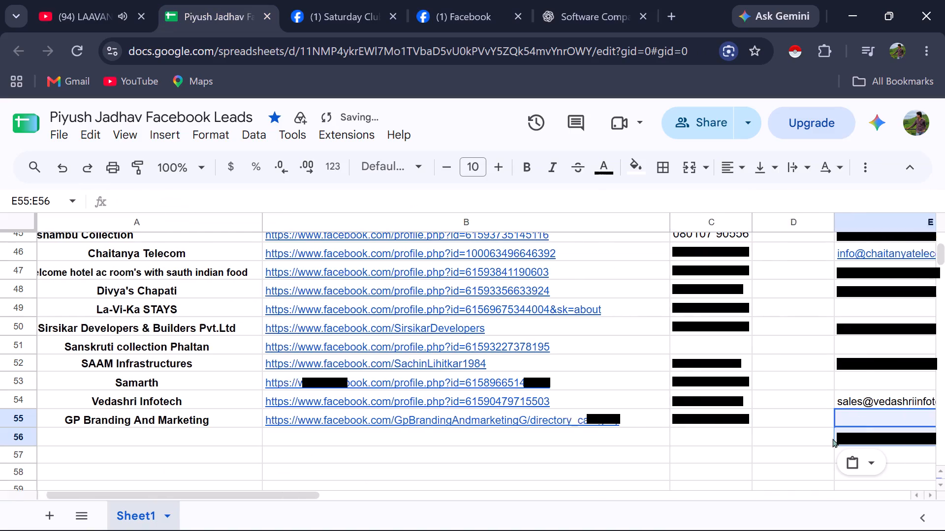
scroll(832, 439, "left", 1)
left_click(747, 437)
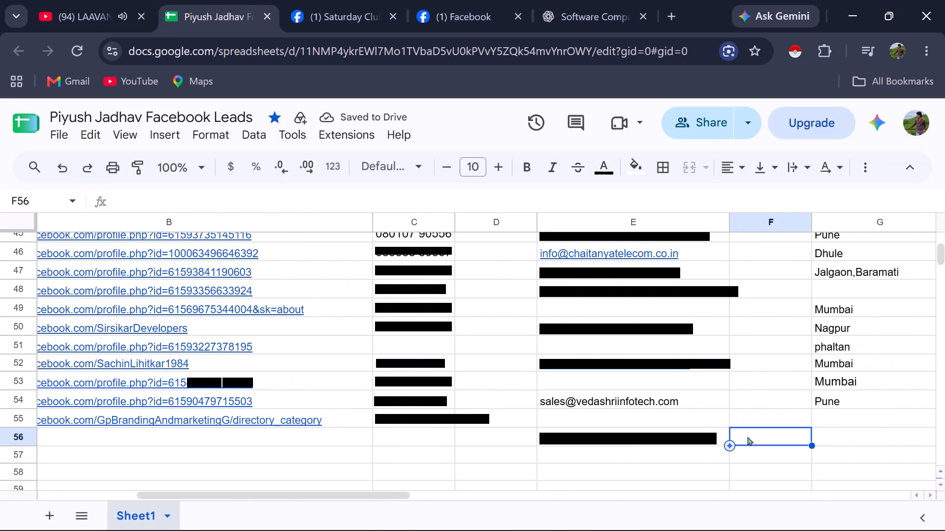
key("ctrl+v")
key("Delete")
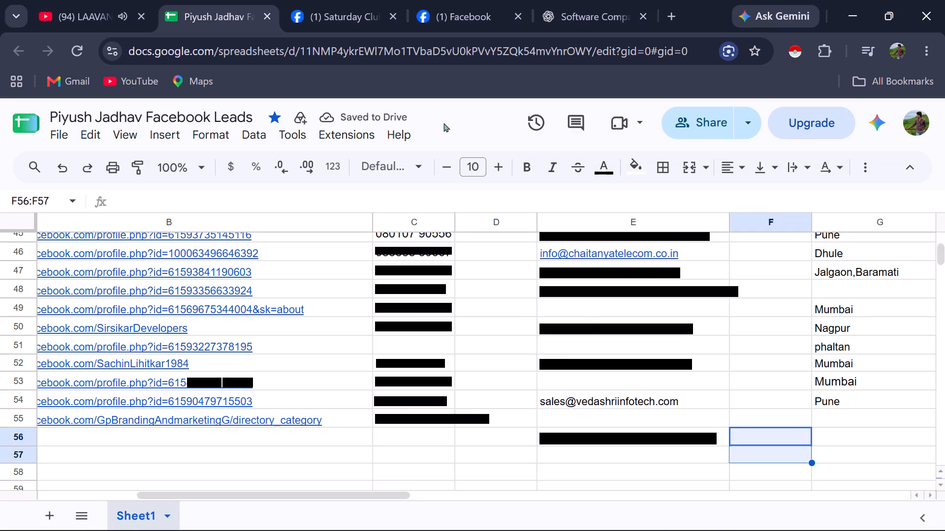
Look up the location on the GP Branding And Marketing page and enter Kolhapur in cell F56.
left_click(420, 0)
scroll(348, 294, "up", 1)
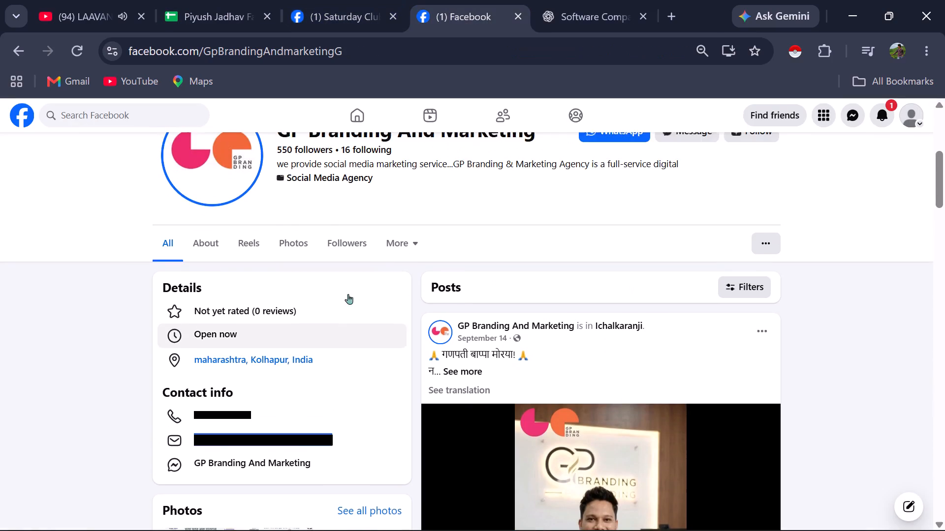
scroll(348, 294, "up", 1)
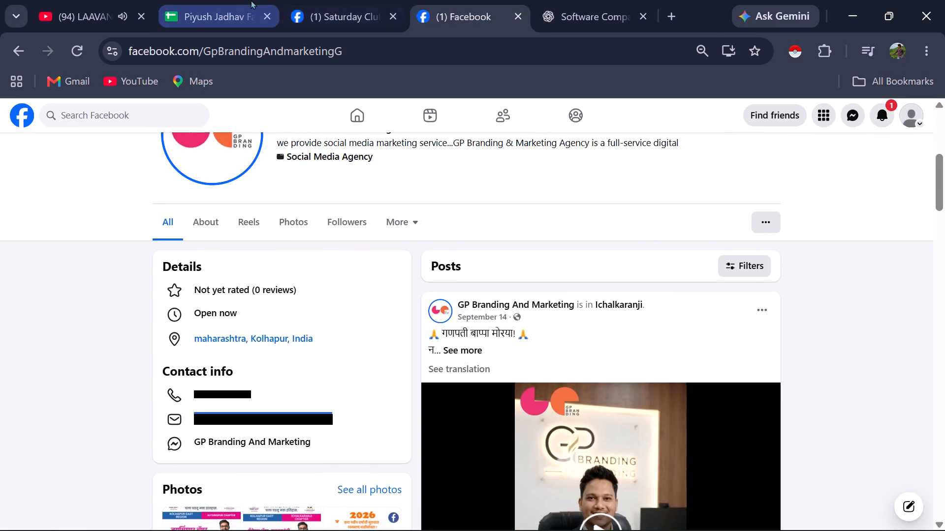
left_click(251, 0)
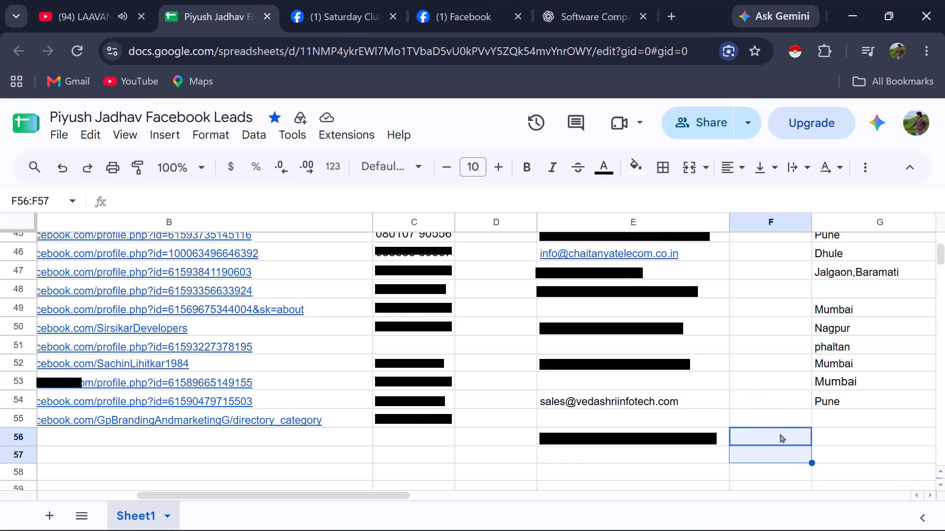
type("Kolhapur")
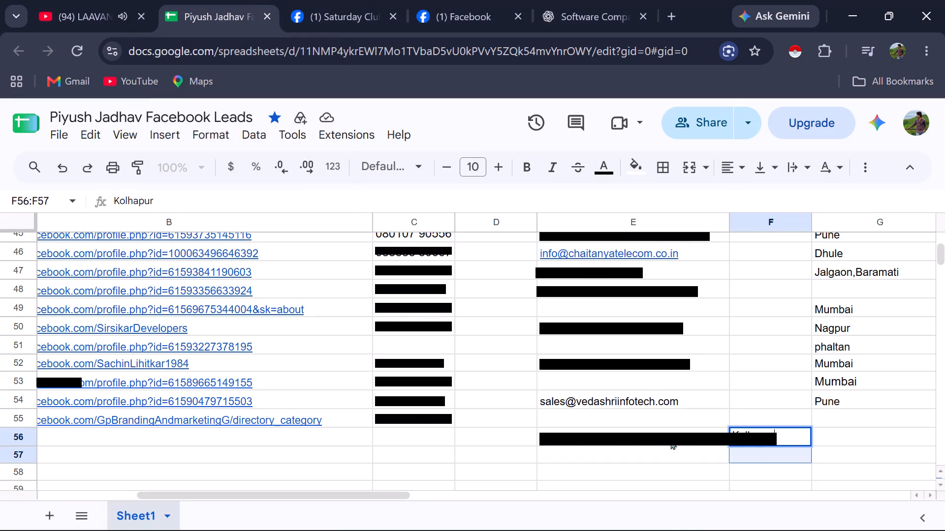
Move the email address from cell E56 up to E55 in the GP Branding And Marketing row.
left_click(670, 441)
double_click(670, 441)
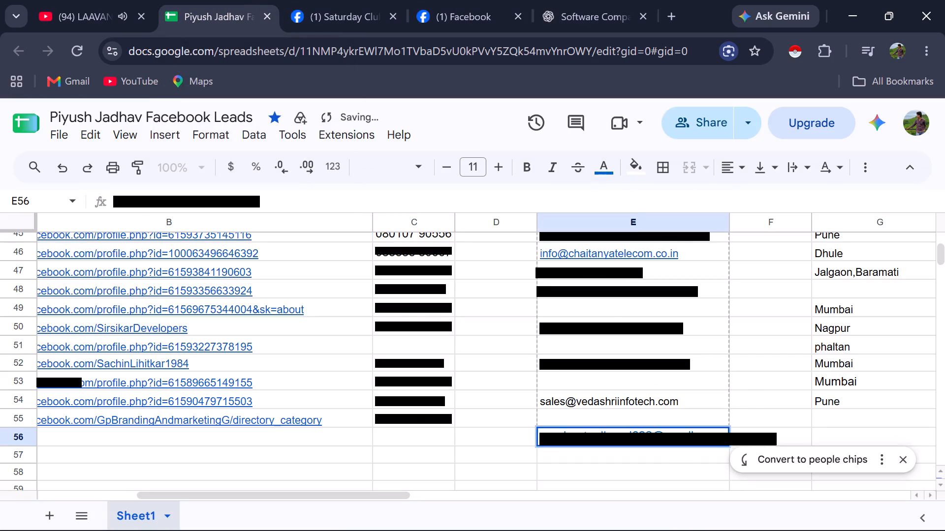
key("ctrl+a")
key("ctrl+x")
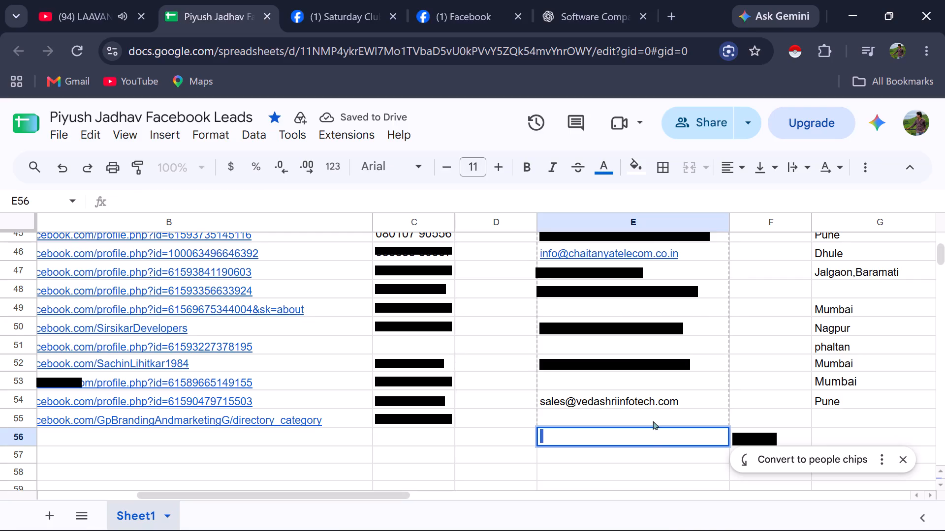
left_click(653, 421)
key("ctrl+v")
Move the city Kolhapur from cell F56 to the city cell G55.
left_click(784, 421)
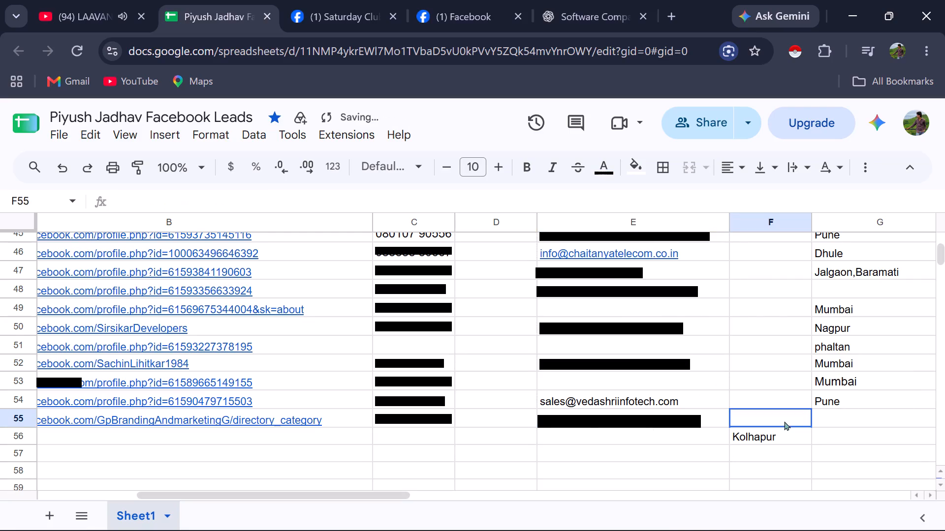
double_click(788, 434)
key("ctrl+a")
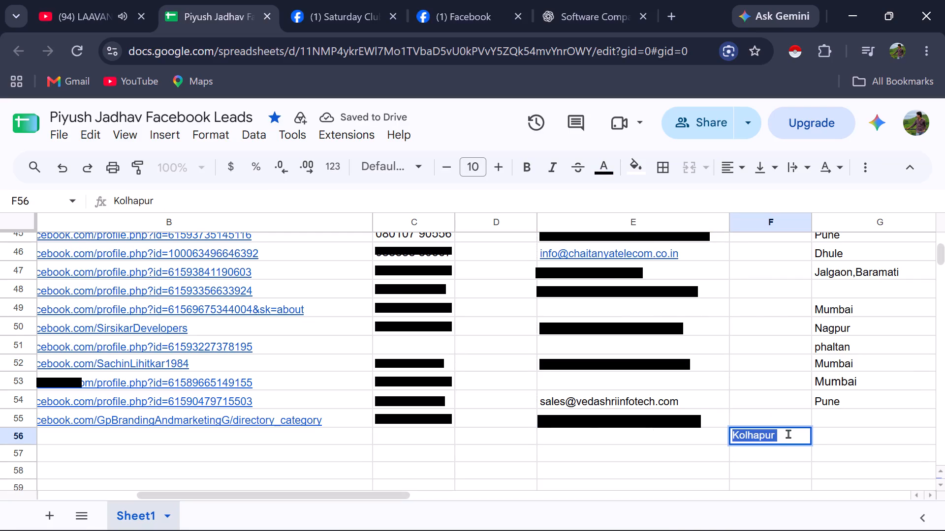
key("ctrl+x")
left_click(854, 421)
key("ctrl+v")
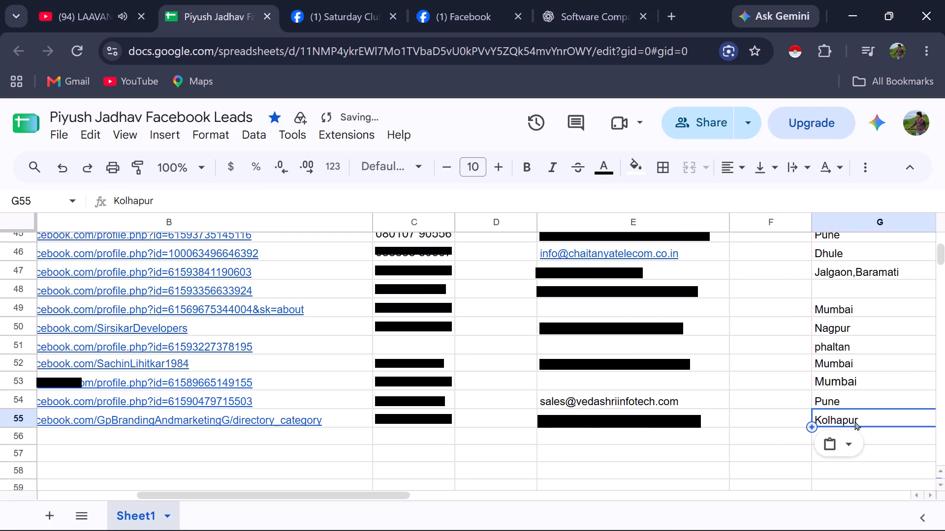
Enter Social Media Agency as the category in cell H55 for GP Branding And Marketing.
left_click(891, 456)
scroll(891, 456, "left", 2)
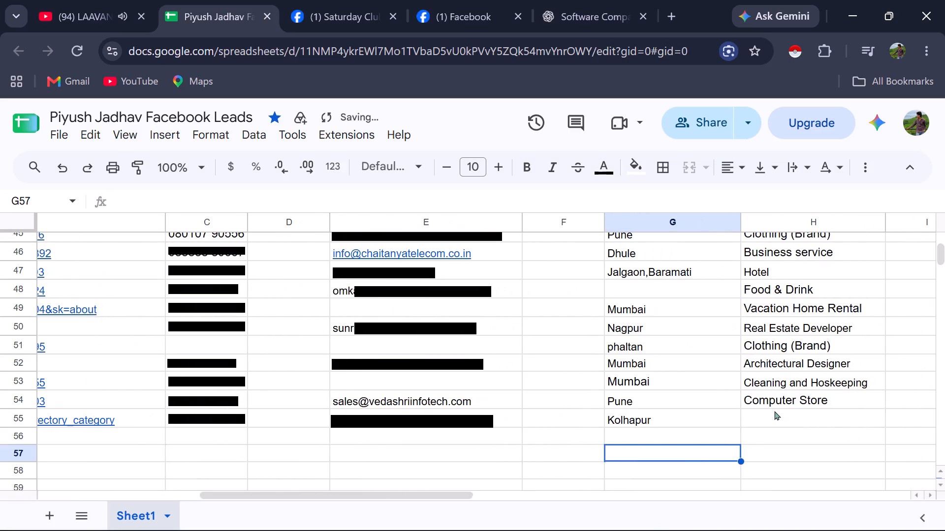
left_click(774, 411)
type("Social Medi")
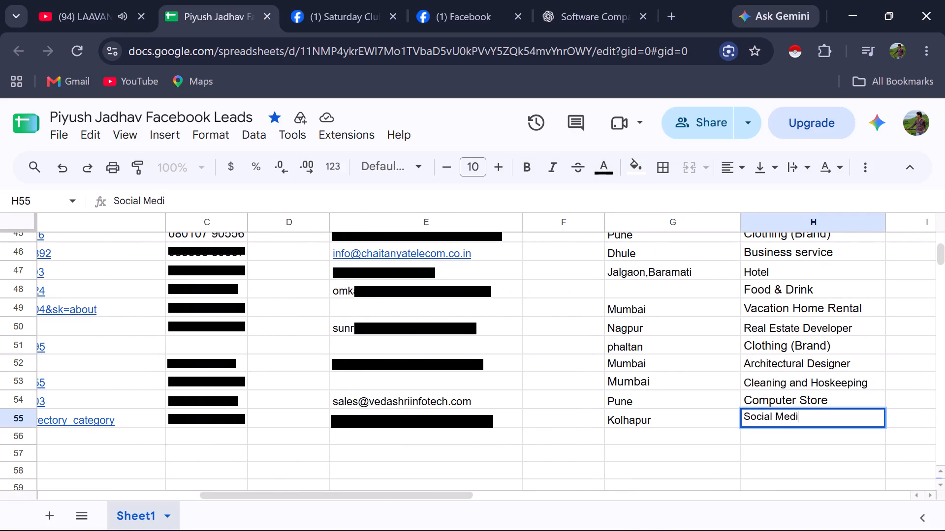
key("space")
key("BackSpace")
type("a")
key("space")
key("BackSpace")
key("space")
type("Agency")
Check the About details on the GP Branding And Marketing page and go back to its main view.
left_click(430, 0)
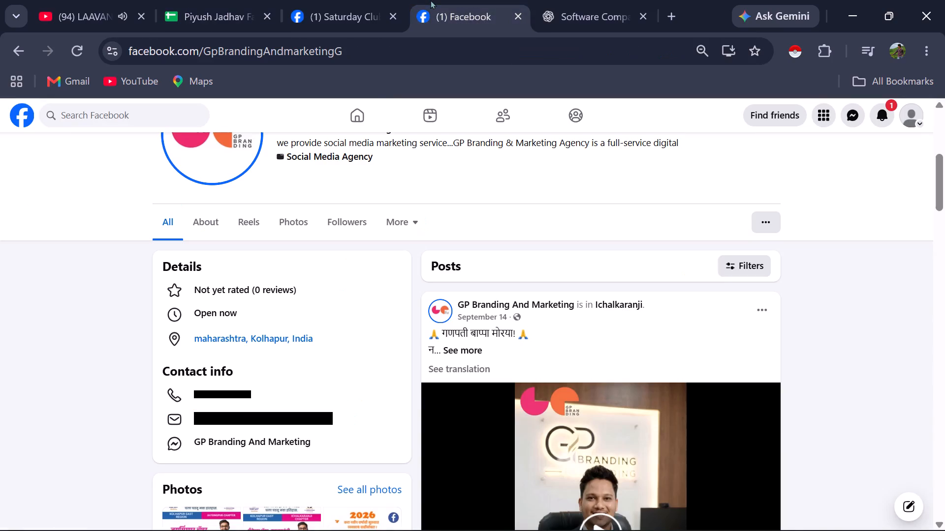
left_click(198, 221)
left_click(207, 322)
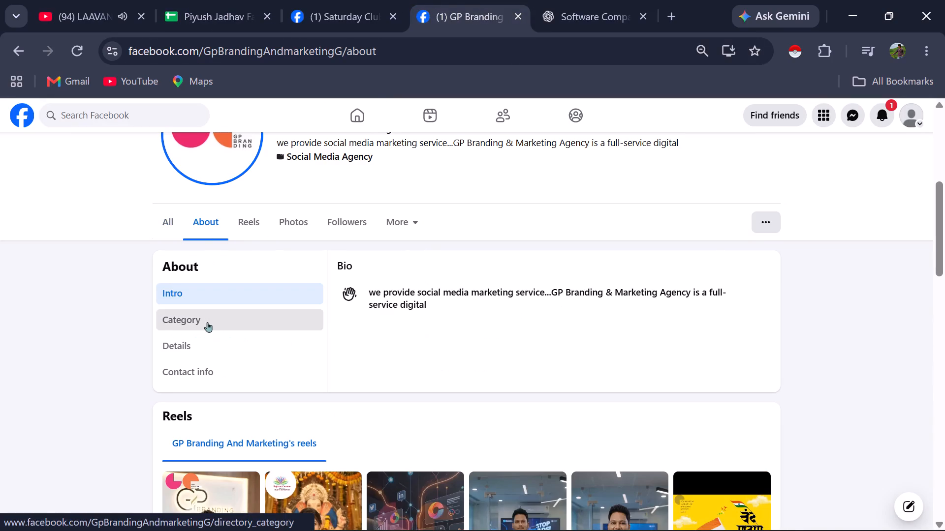
left_click(161, 220)
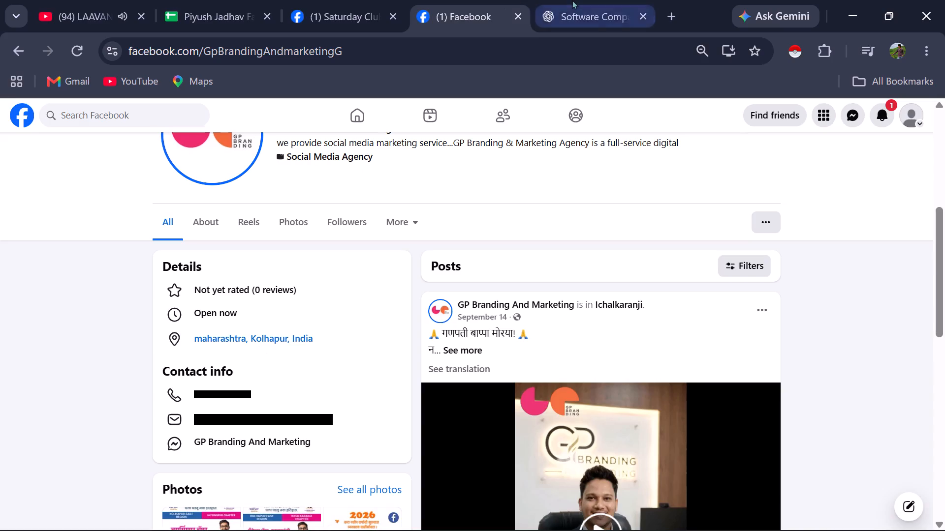
Return to the leads sheet and finish the category entry in H55 by selecting a cell in row 56.
left_click(229, 3)
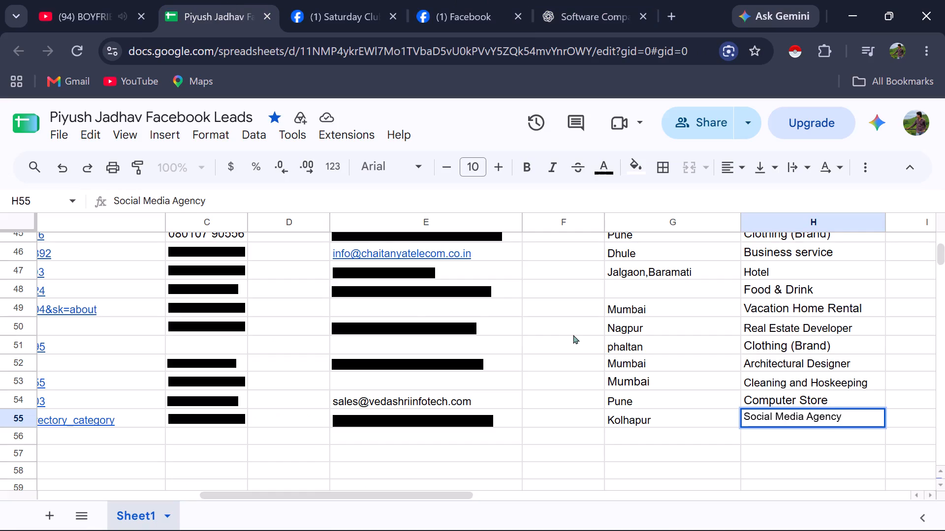
left_click(581, 440)
scroll(581, 440, "right", 7)
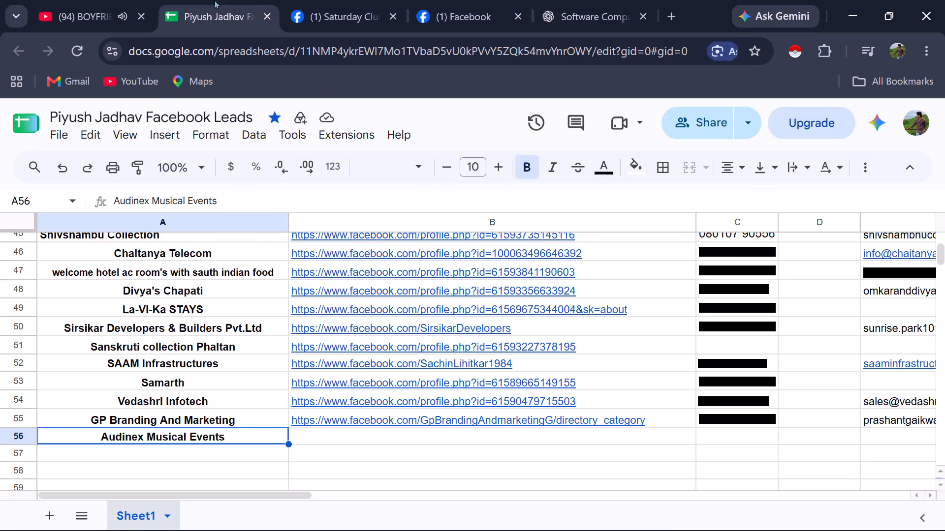
Paste the copied Facebook page link into cell B56 beside Audinex Musical Events.
left_click(387, 429)
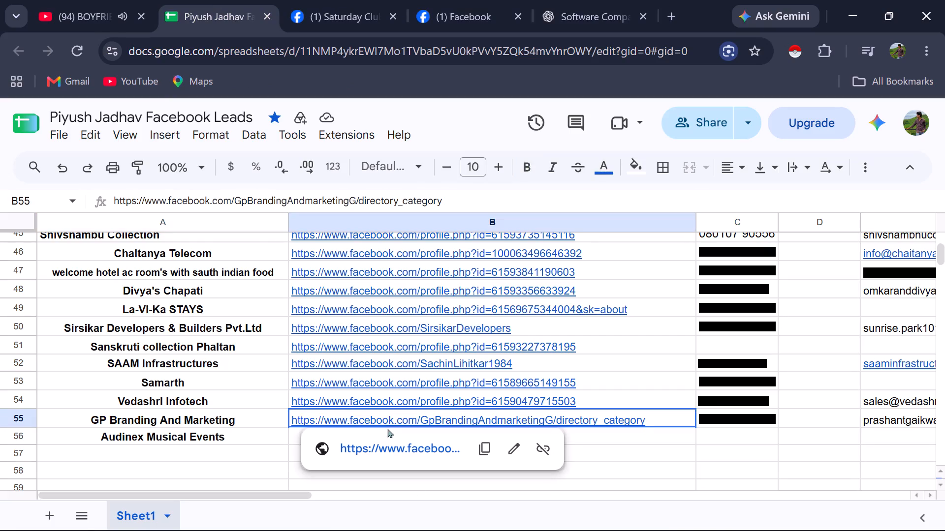
left_click(297, 441)
left_click(433, 511)
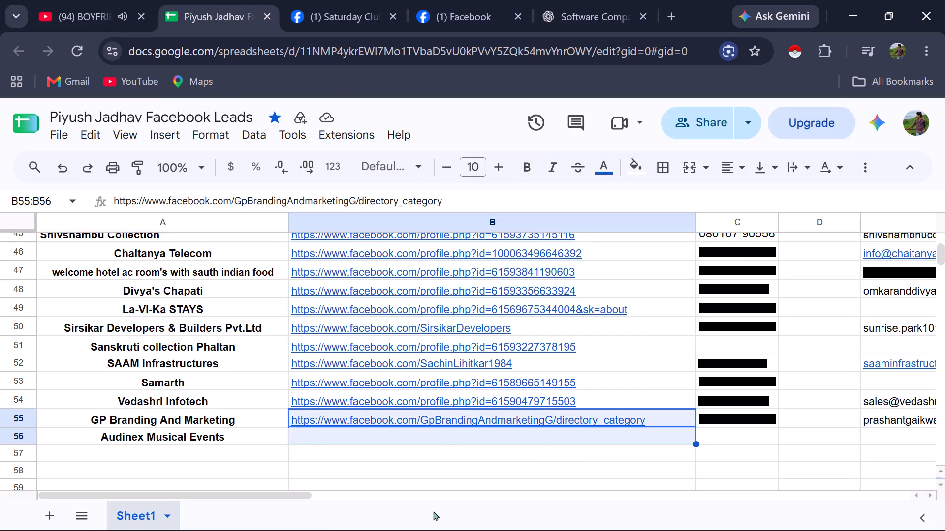
left_click(400, 472)
left_click(425, 440)
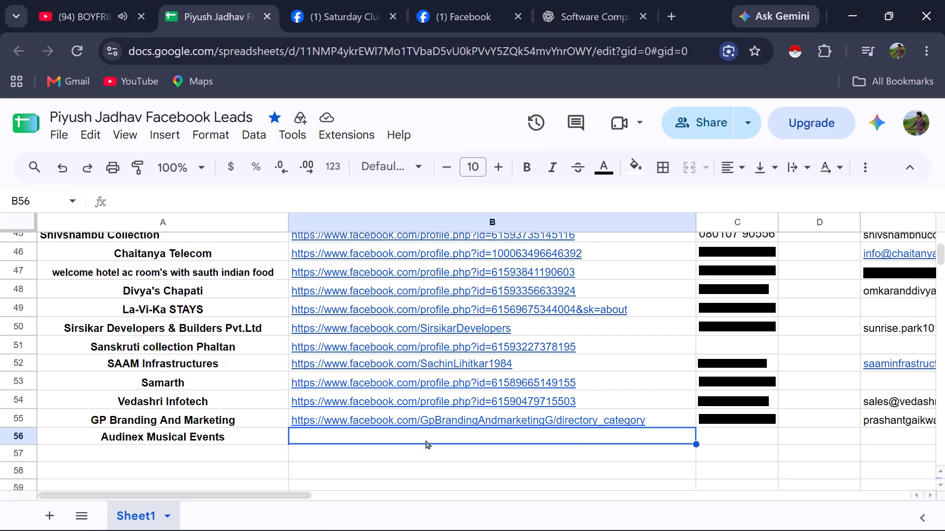
key("ctrl+v")
Copy the phone number from the Audinex Musical Events page and paste it into the sheet at cell C56.
left_click(457, 0)
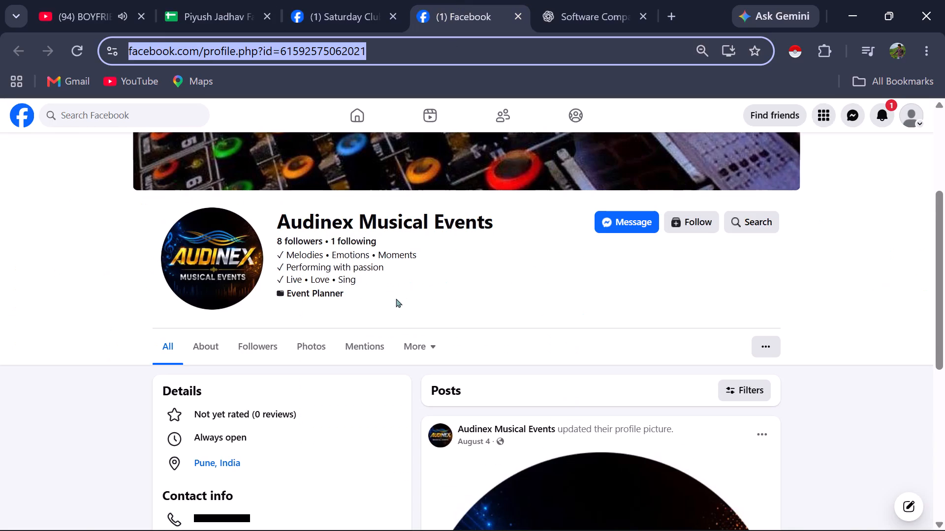
scroll(392, 302, "down", 5)
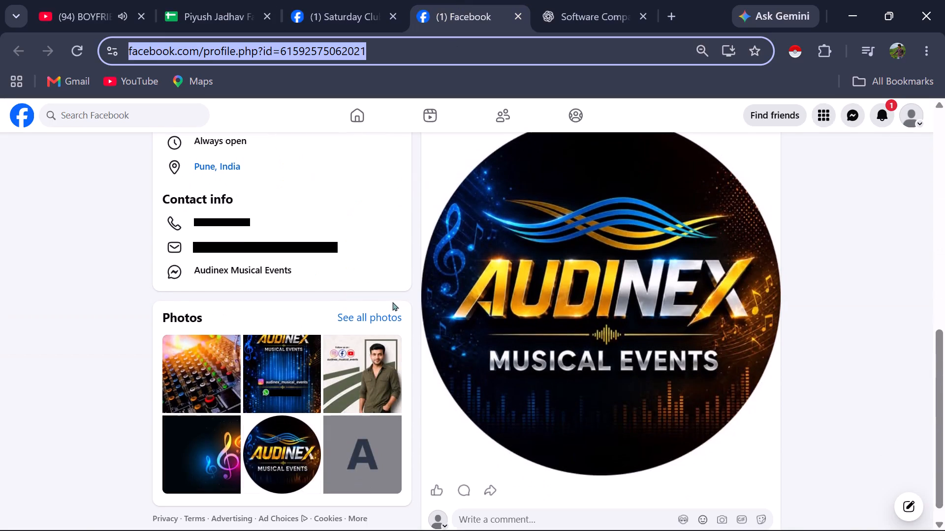
scroll(392, 302, "down", 4)
scroll(302, 400, "down", 2)
scroll(302, 400, "up", 1)
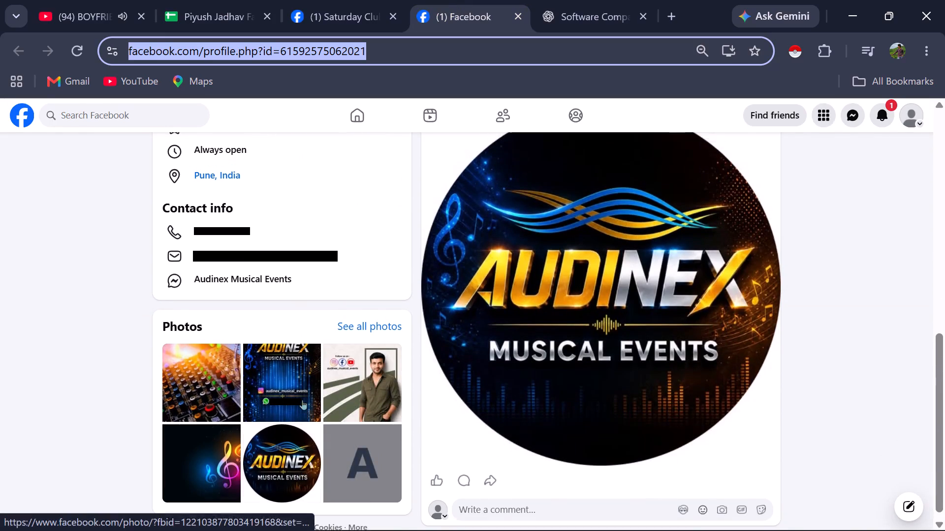
scroll(302, 400, "up", 3)
left_click_drag(255, 344, 196, 348)
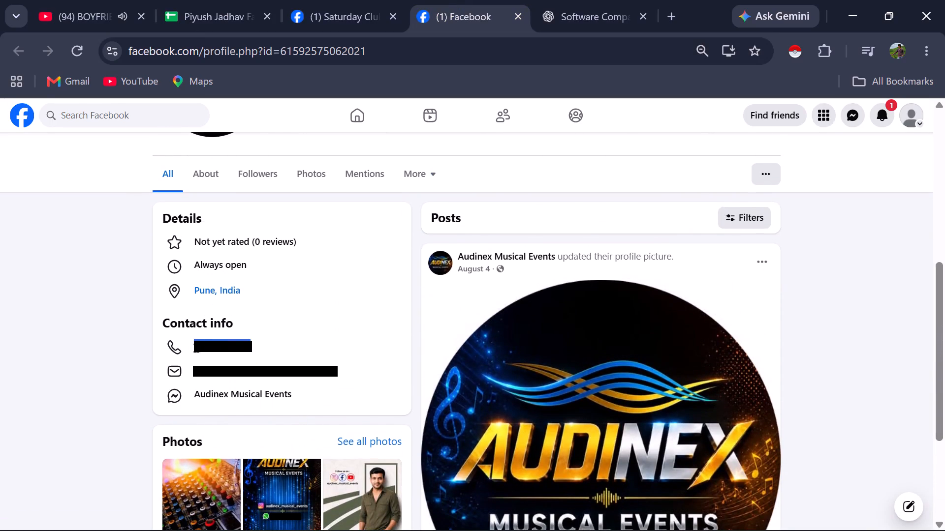
left_click_drag(196, 348, 180, 350)
key("ctrl+c")
left_click(225, 0)
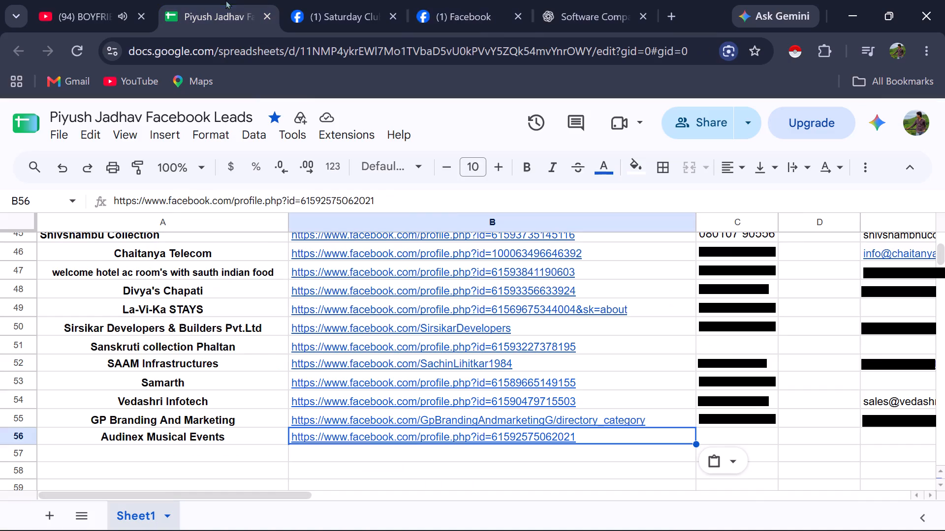
left_click(724, 441)
key("ctrl+v")
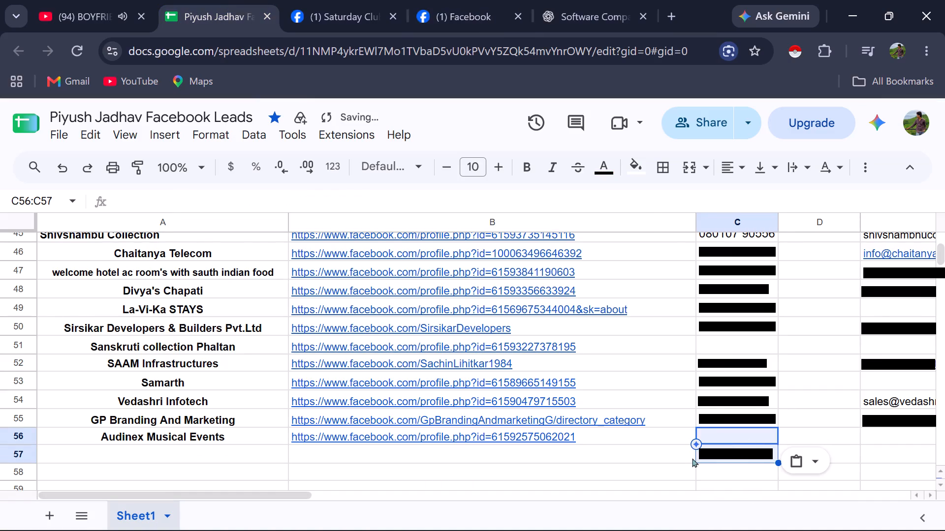
Copy the contact e-mail from the Audinex Musical Events page into cell E56 of the leads sheet.
scroll(692, 458, "left", 3)
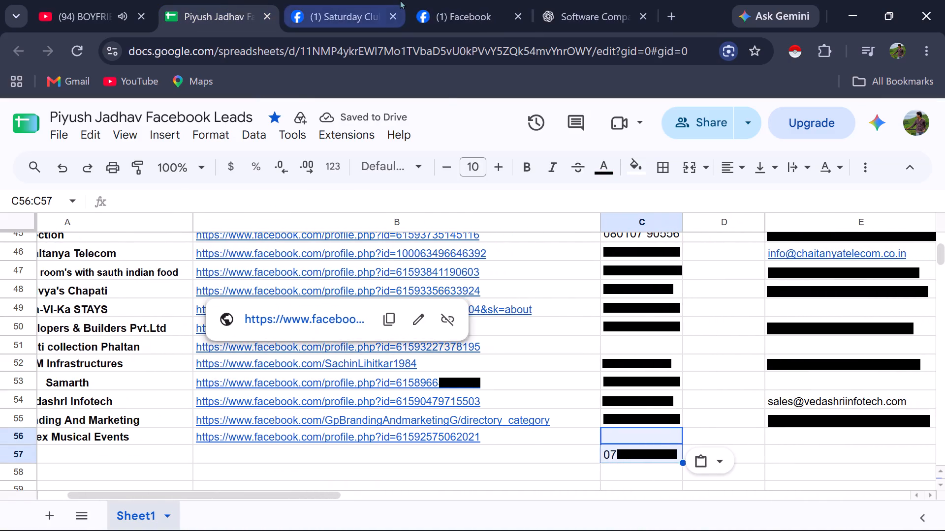
left_click(479, 0)
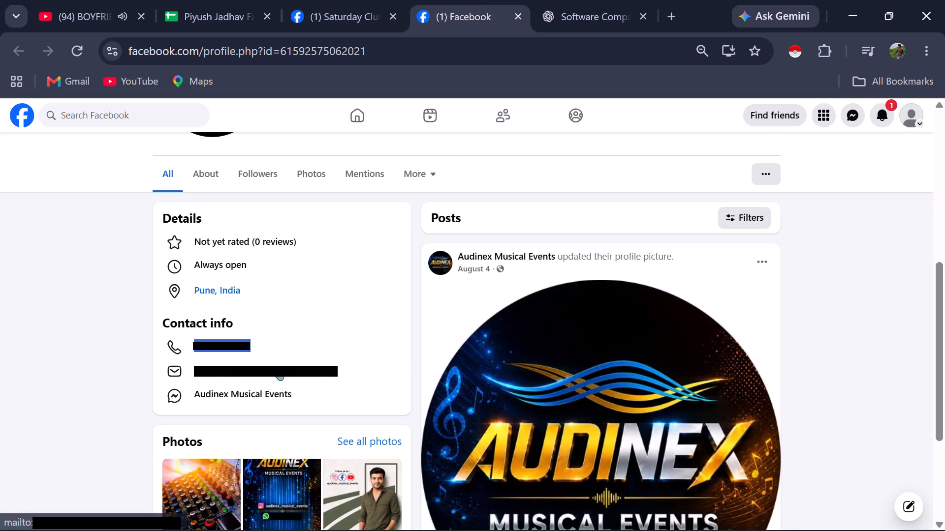
left_click_drag(345, 366, 196, 375)
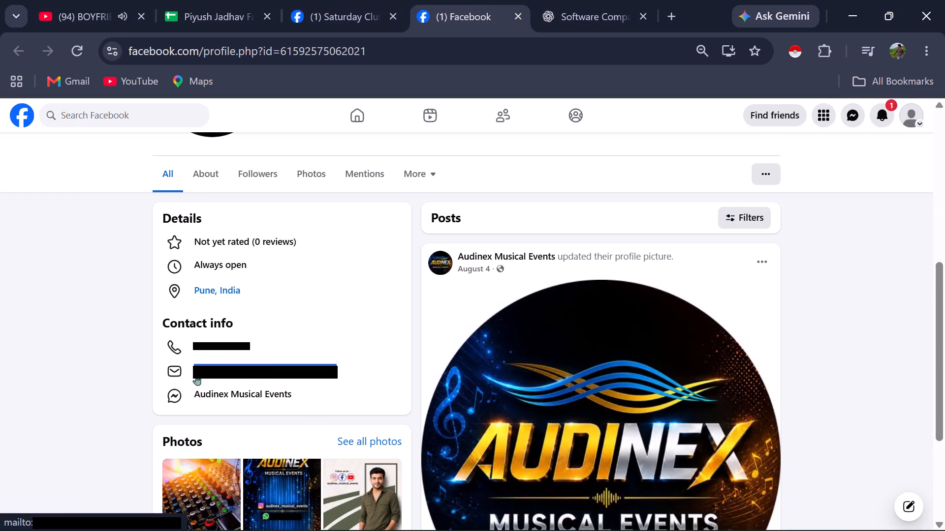
key("ctrl+c")
left_click(171, 0)
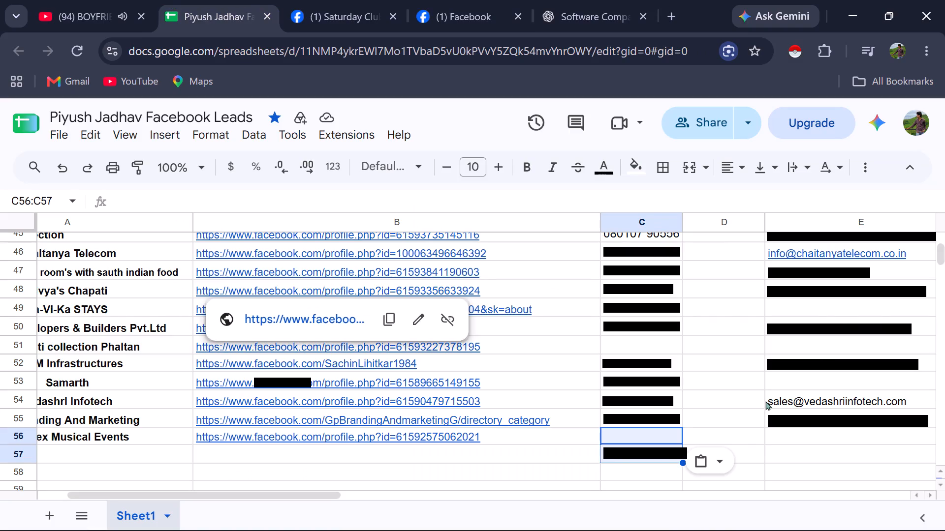
left_click(794, 435)
key("ctrl+v")
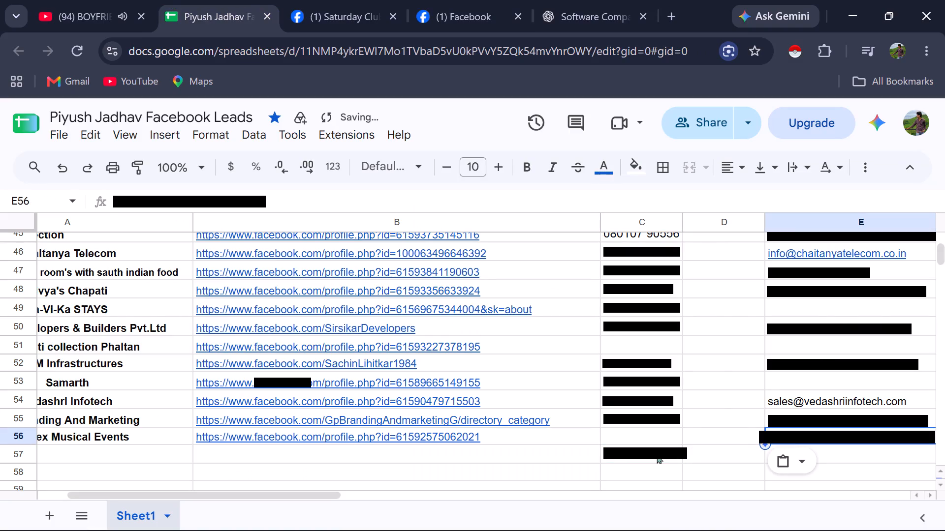
Move the misplaced phone number from cell C57 up to C56 in the Audinex Musical Events row.
triple_click(657, 455)
key("ctrl+c")
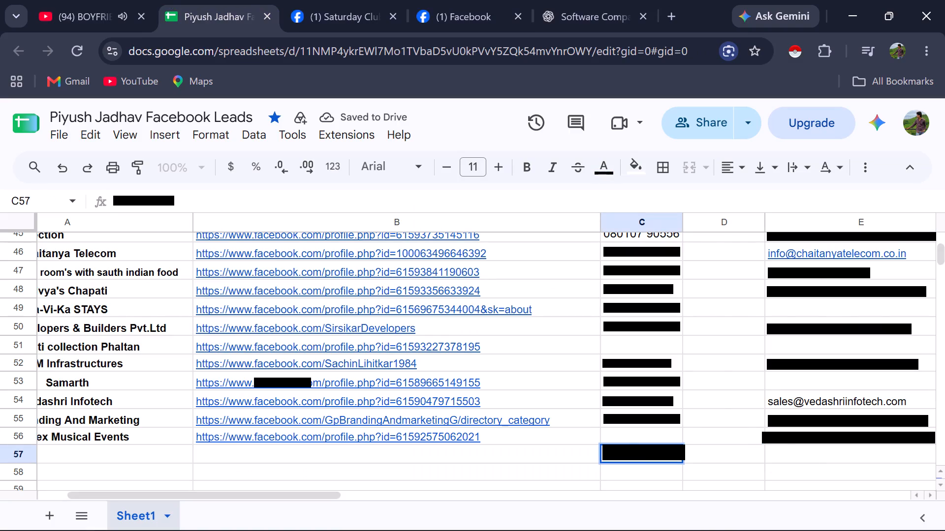
key("ctrl+x")
left_click(641, 438)
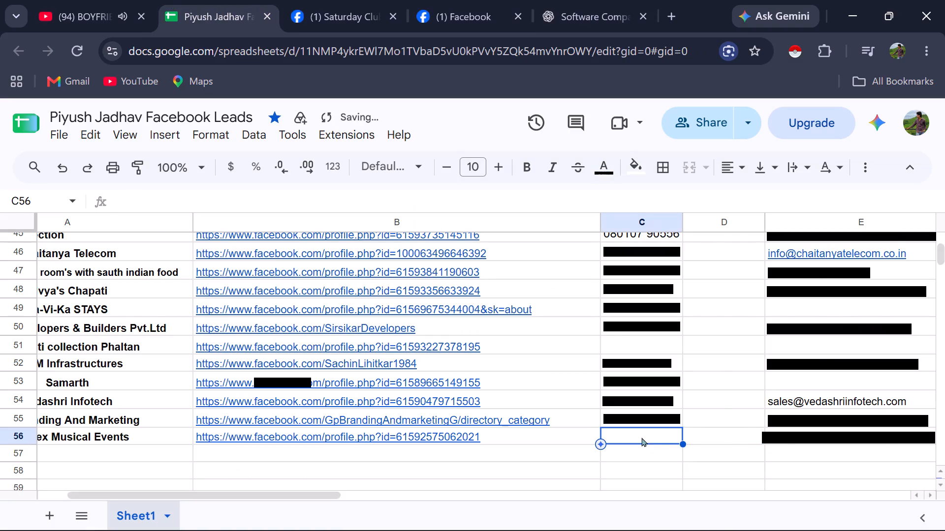
key("ctrl+v")
left_click(648, 476)
Copy the category text "Event Planner" from the About details of the Audinex Musical Events page.
scroll(713, 478, "left", 3)
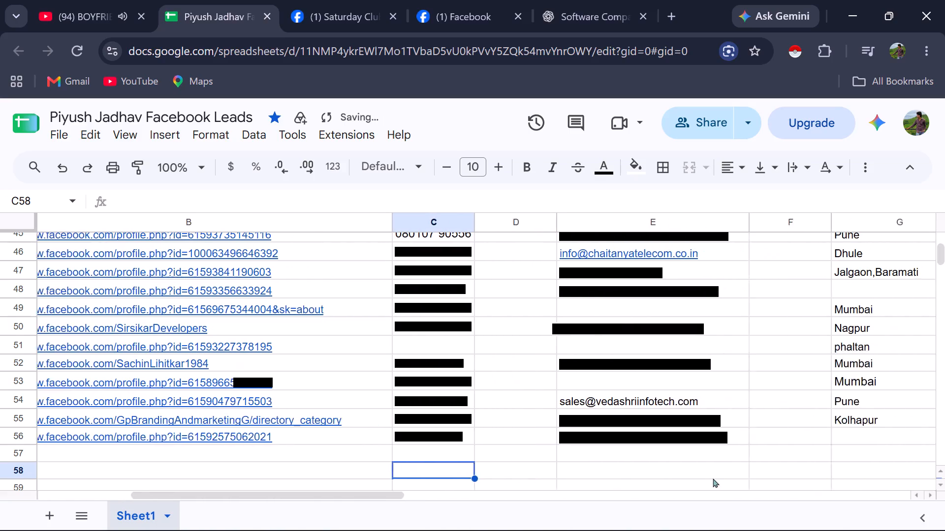
left_click(454, 1)
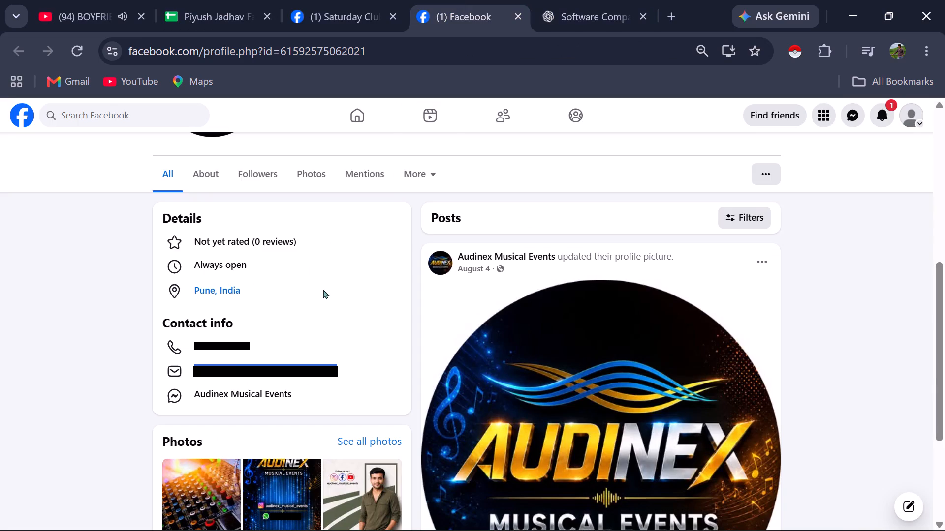
scroll(323, 290, "up", 2)
left_click(220, 303)
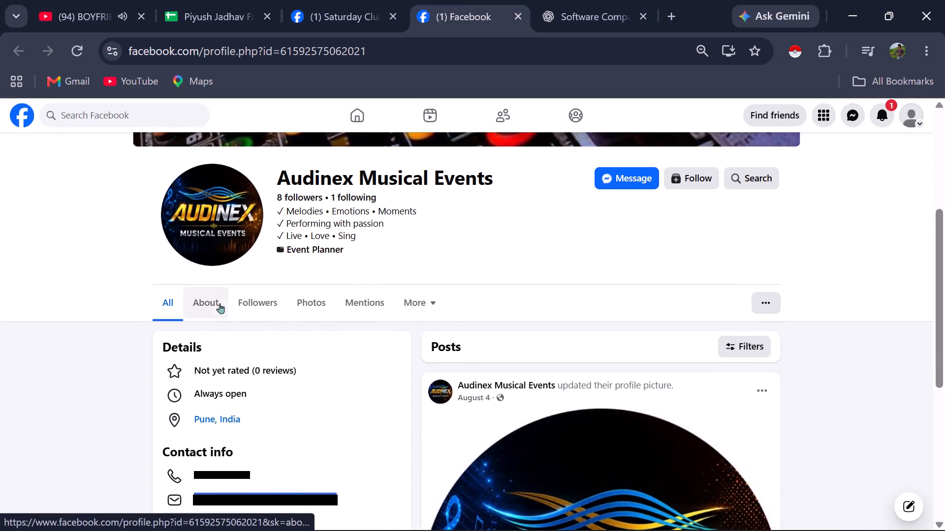
left_click(227, 401)
left_click_drag(472, 377, 370, 368)
key("ctrl+c")
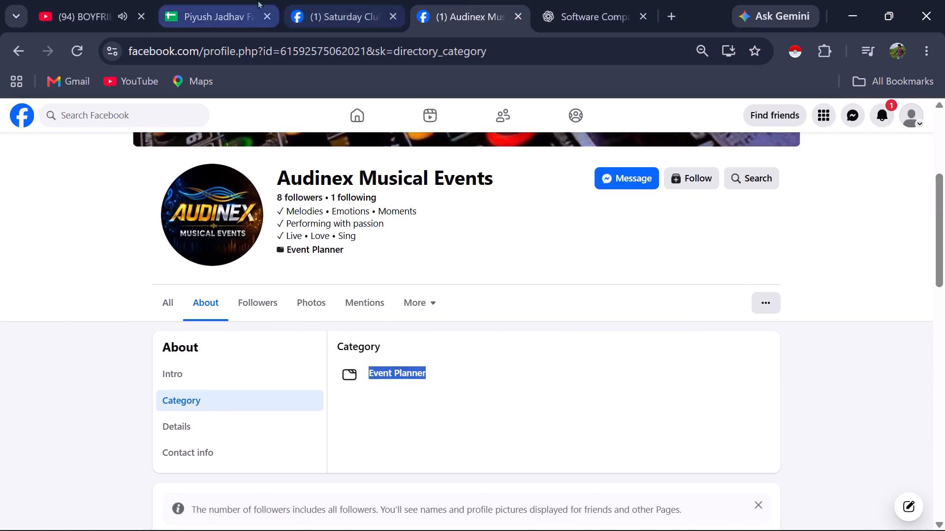
In the leads sheet, enter the city Pune in G56 and paste the category Event Planner into H56.
left_click(257, 0)
left_click(793, 442)
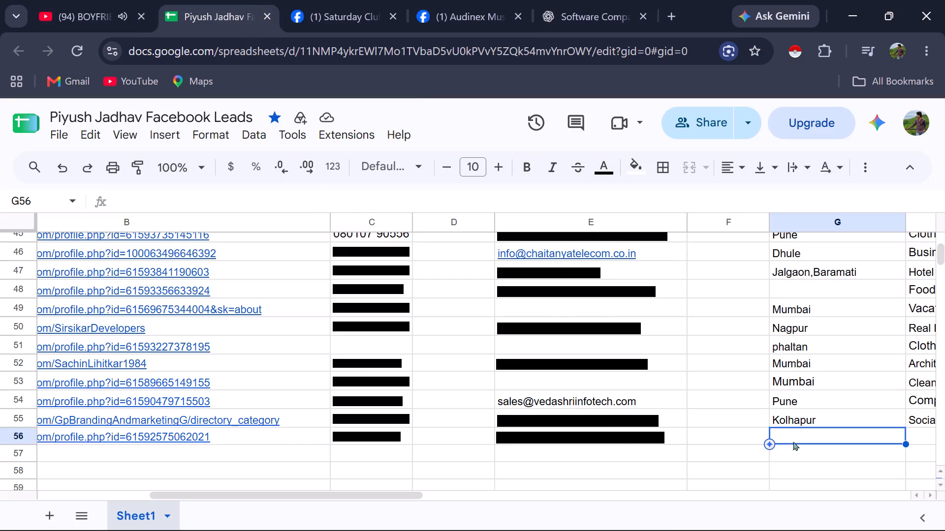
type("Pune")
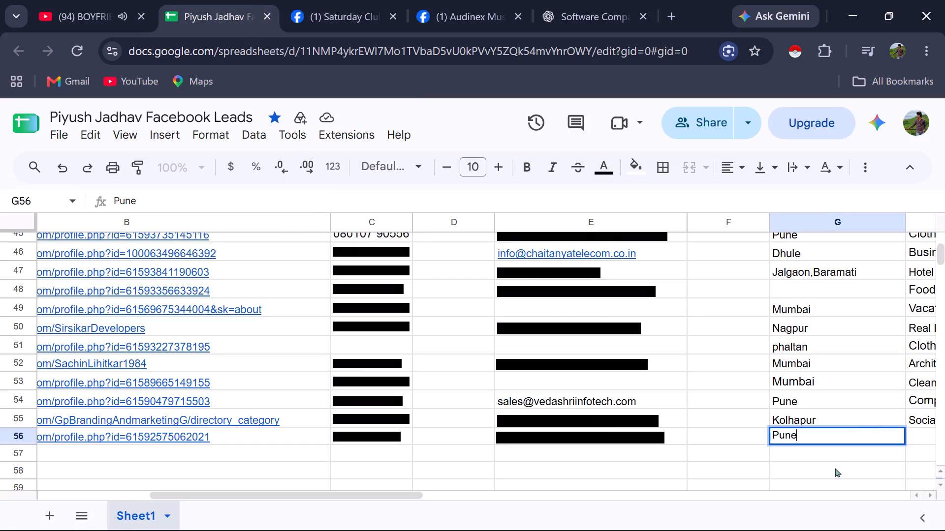
left_click(835, 468)
scroll(835, 468, "left", 2)
left_click(759, 441)
key("ctrl+v")
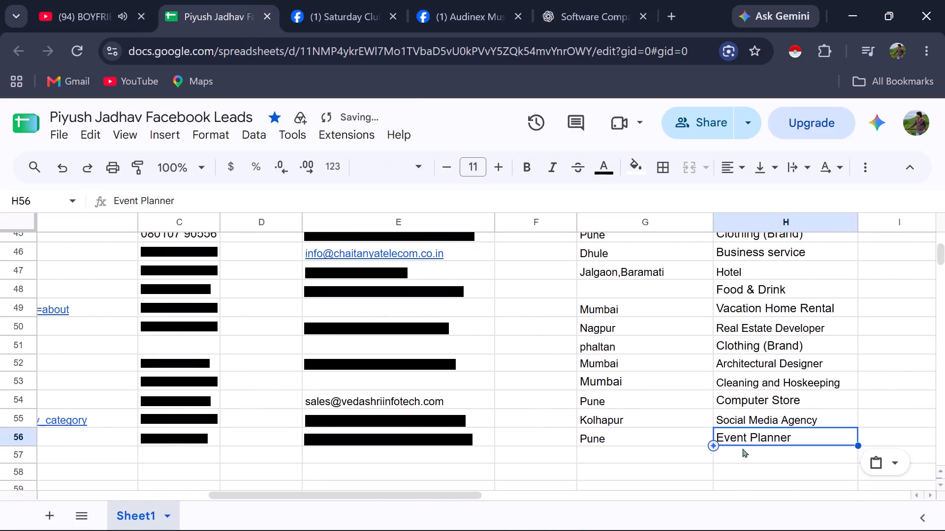
left_click(655, 453)
scroll(655, 453, "right", 8)
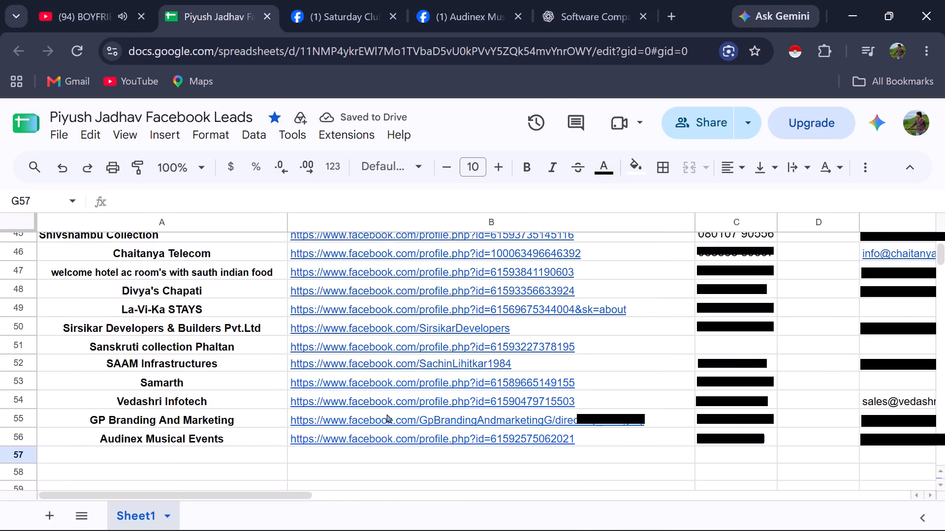
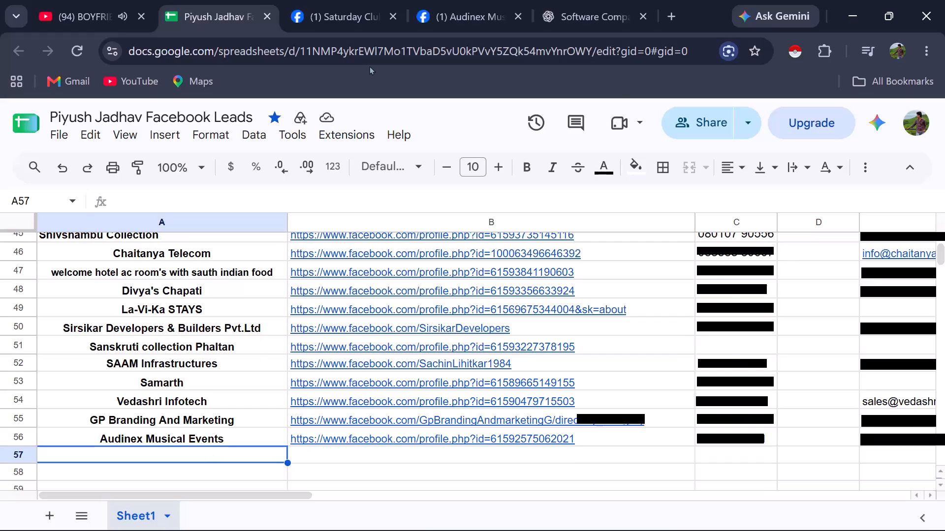
Close the finished Audinex Musical Events tab and return to the Saturday Club page's followers list.
left_click(516, 17)
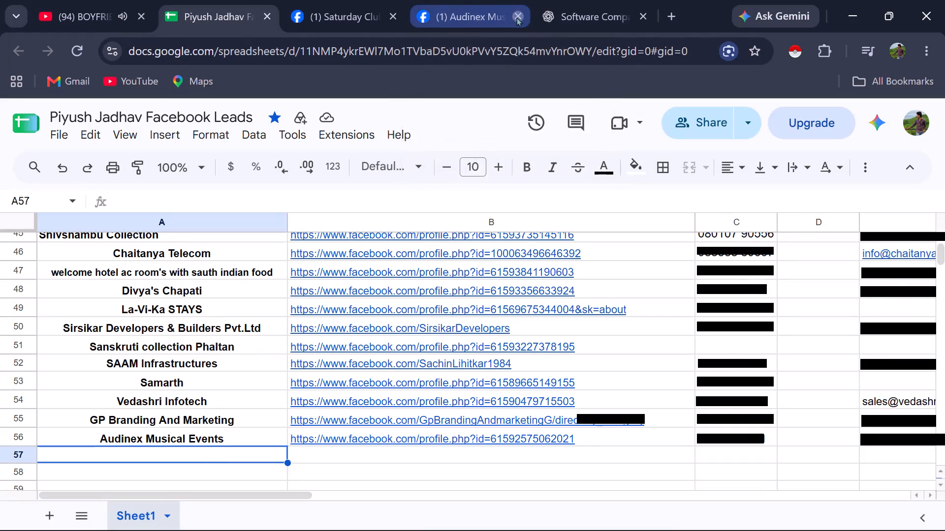
left_click(356, 0)
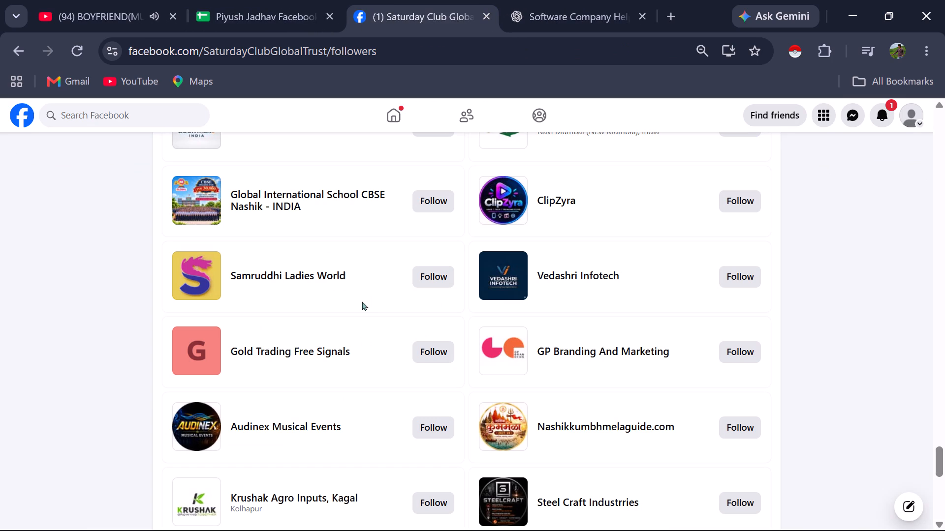
Open the Nashikkumbhmelaguide.com page from the followers list and go to its About section.
left_click(570, 421, "ctrl")
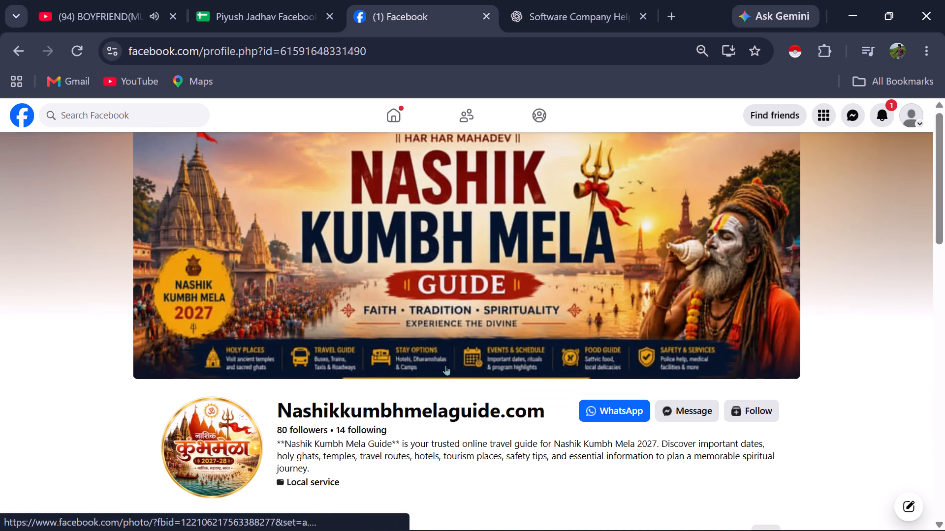
scroll(445, 365, "down", 3)
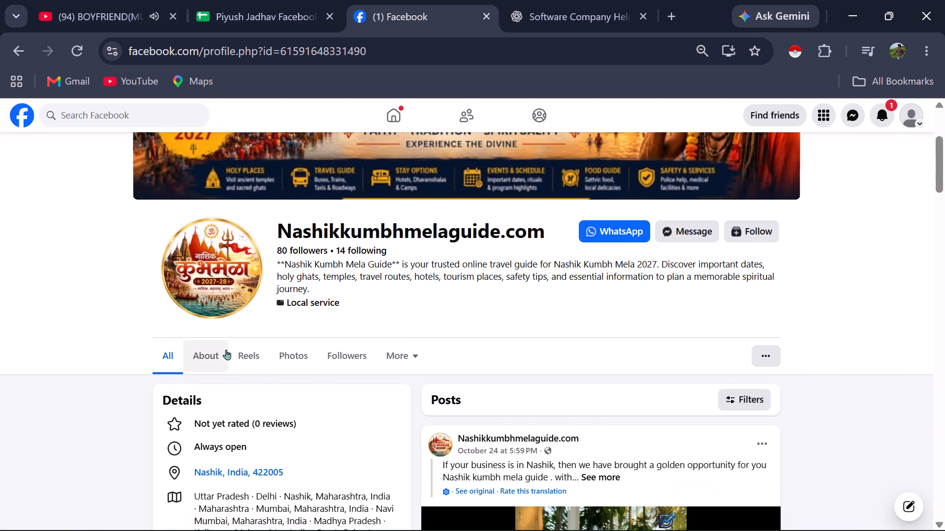